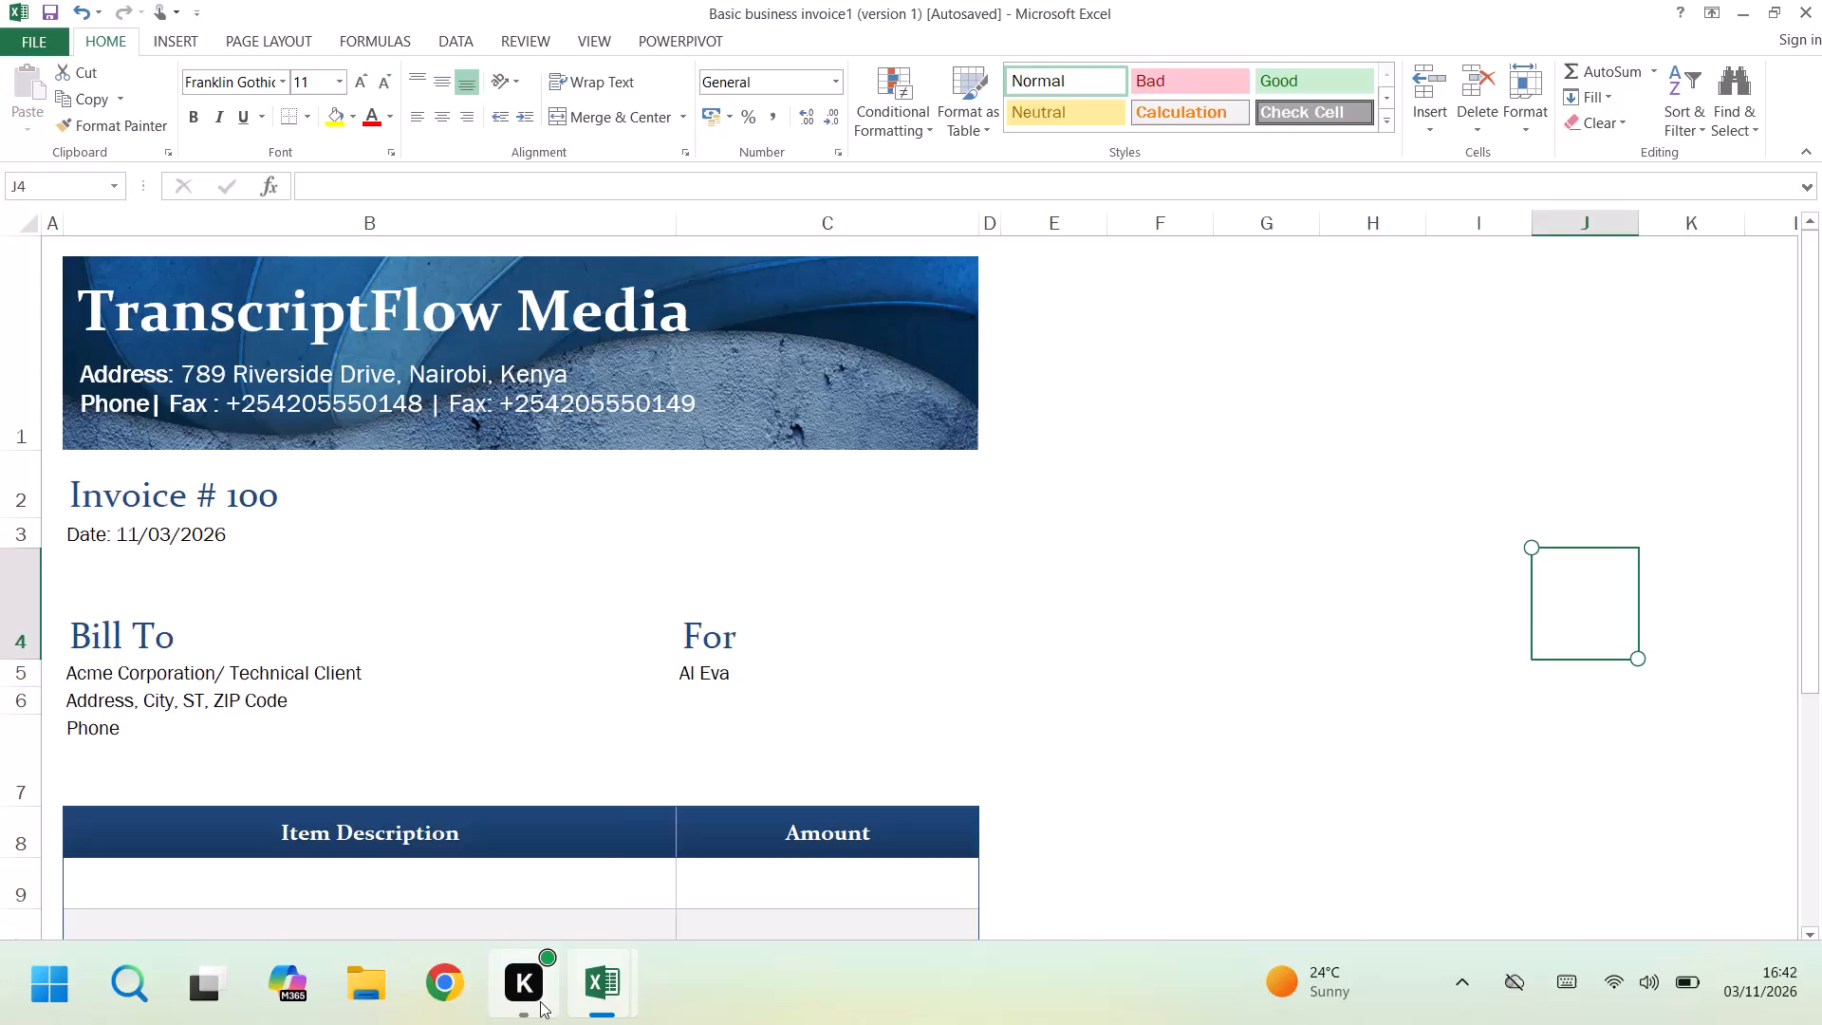
Complete the text under the For heading so it reads "AI Evaluation & Technical Data Annotatiob Services".
click(834, 662)
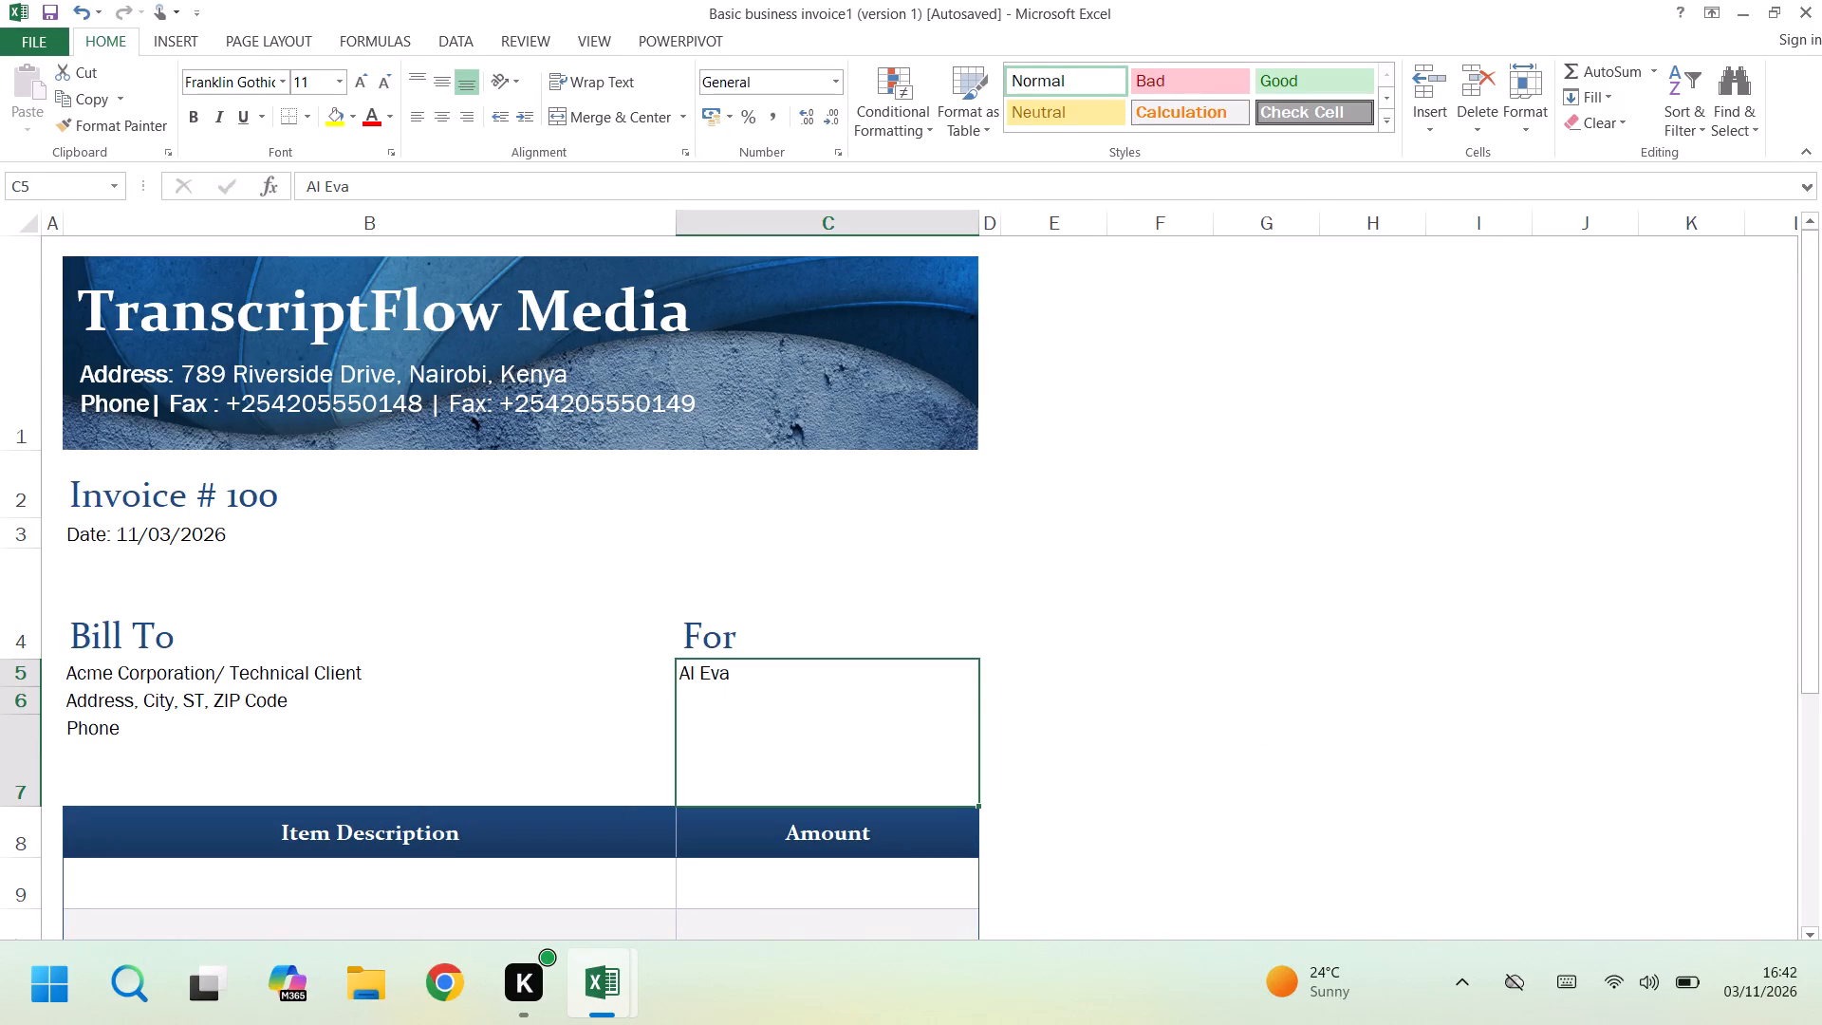
double_click(733, 676)
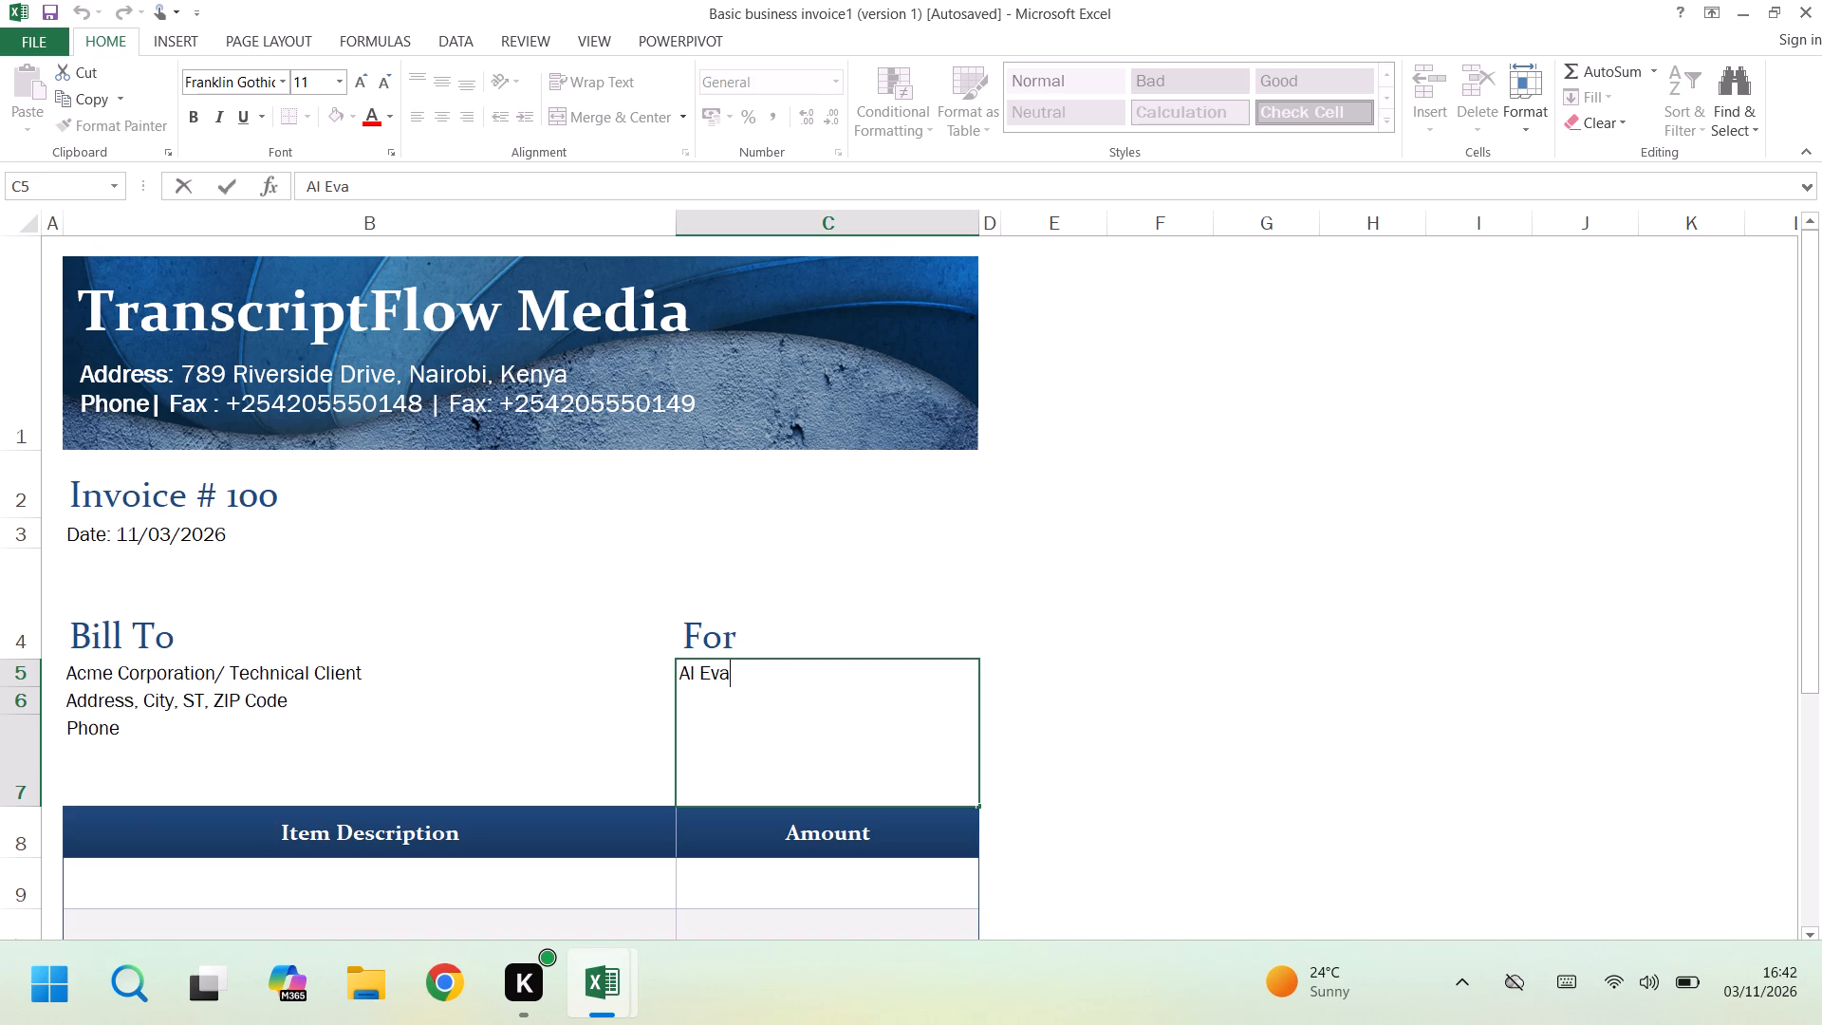
text(luation)
key(space)
key(shift+ampersand)
key(space)
text(Technical)
key(slash)
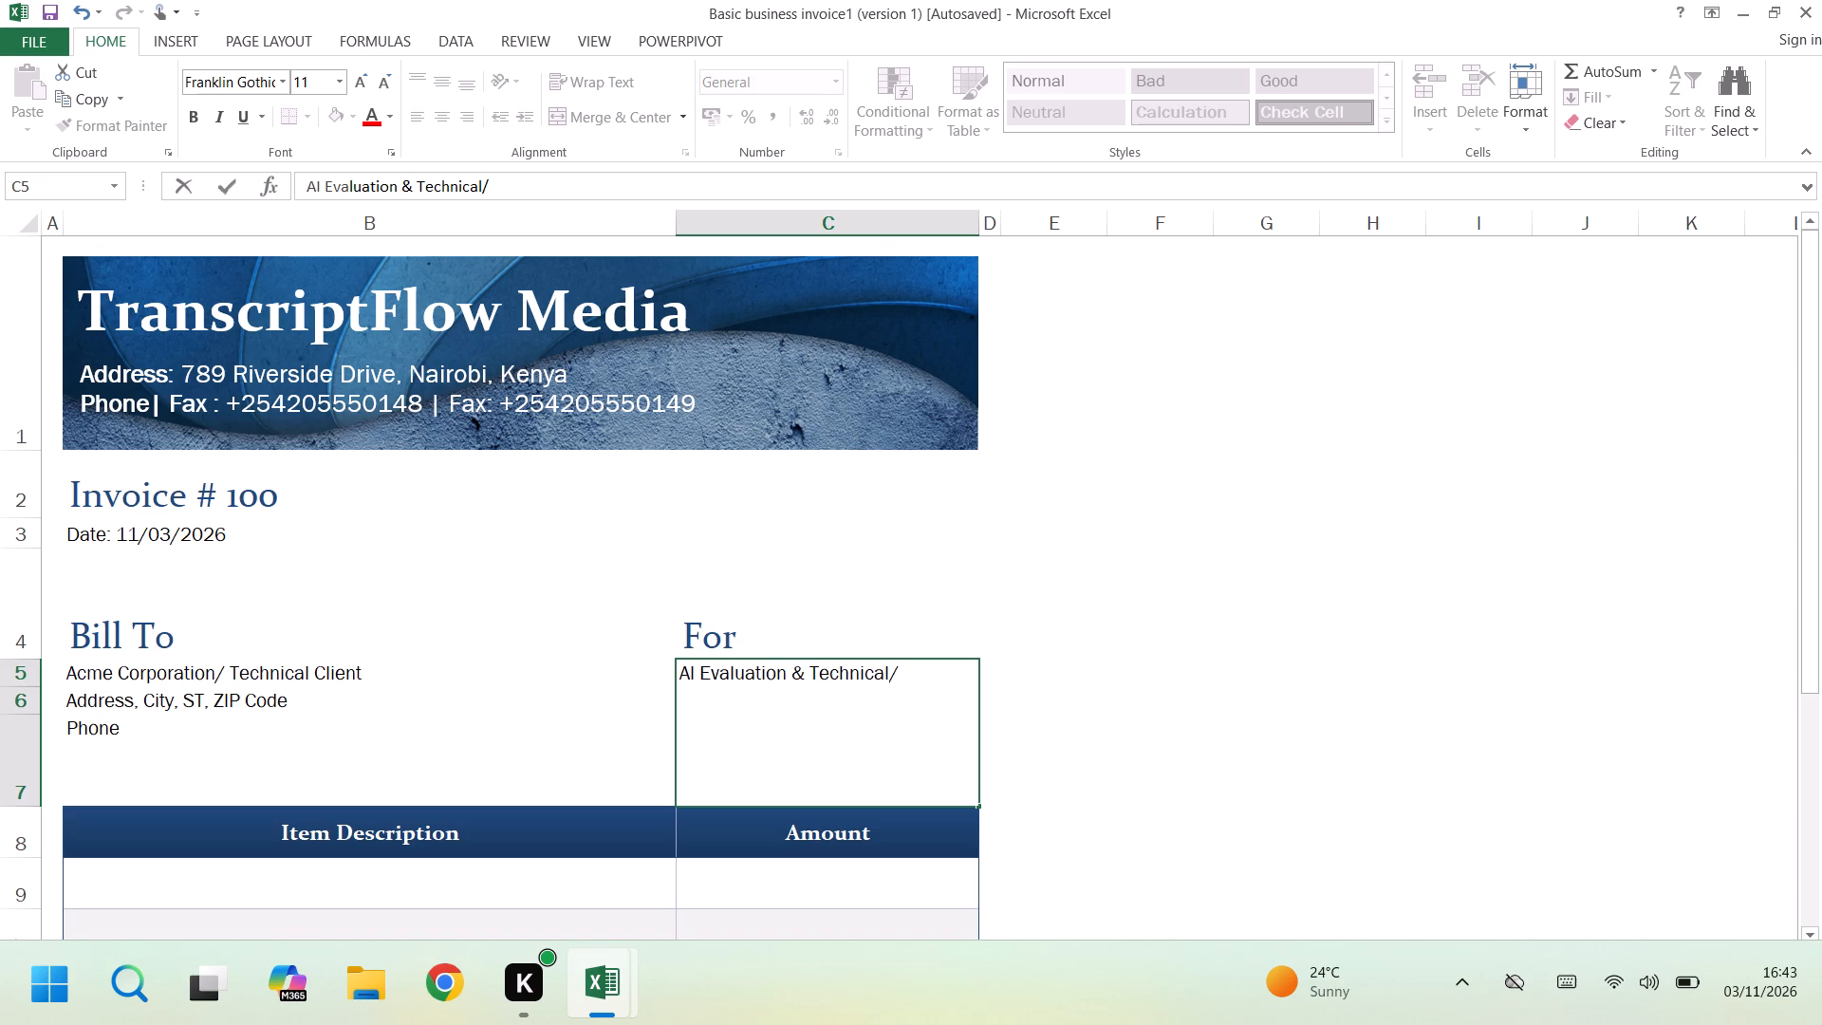
key(BackSpace)
key(space)
text(Data)
key(space)
text(Annotay)
key(BackSpace)
text(tiobn)
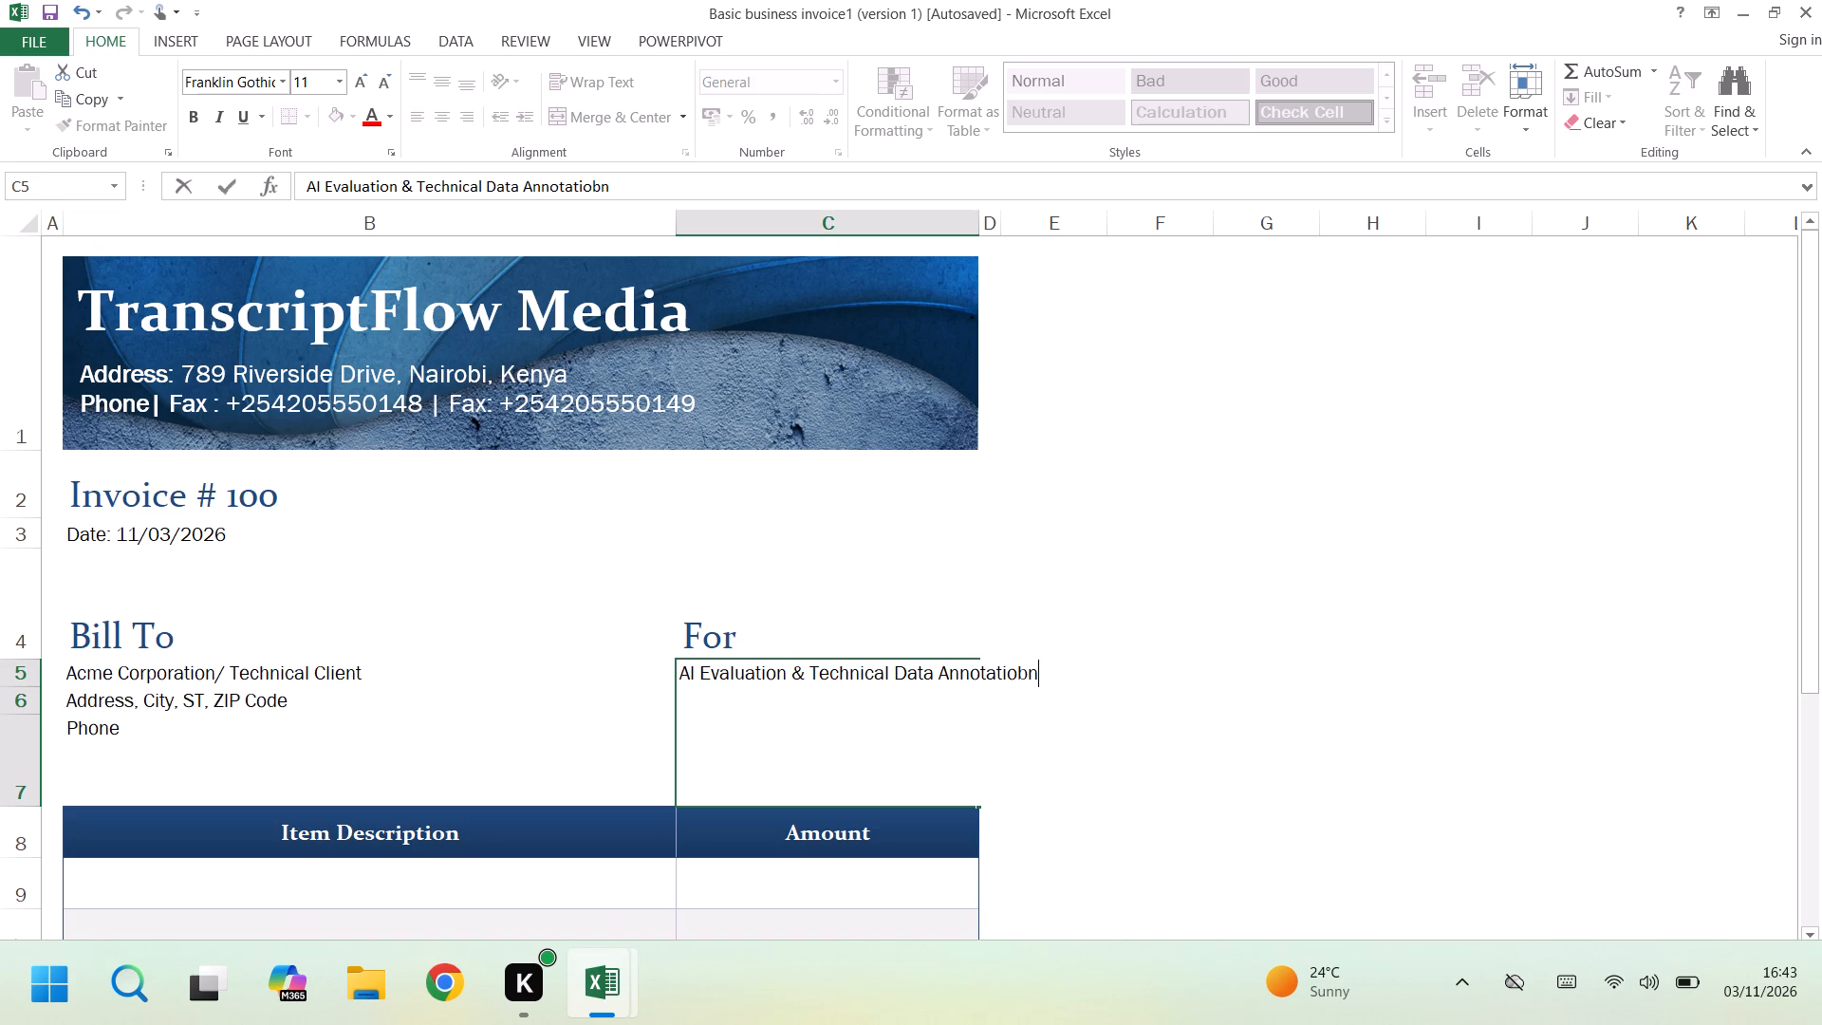
key(BackSpace)
key(space)
text(Service)
key(s)
key(Return)
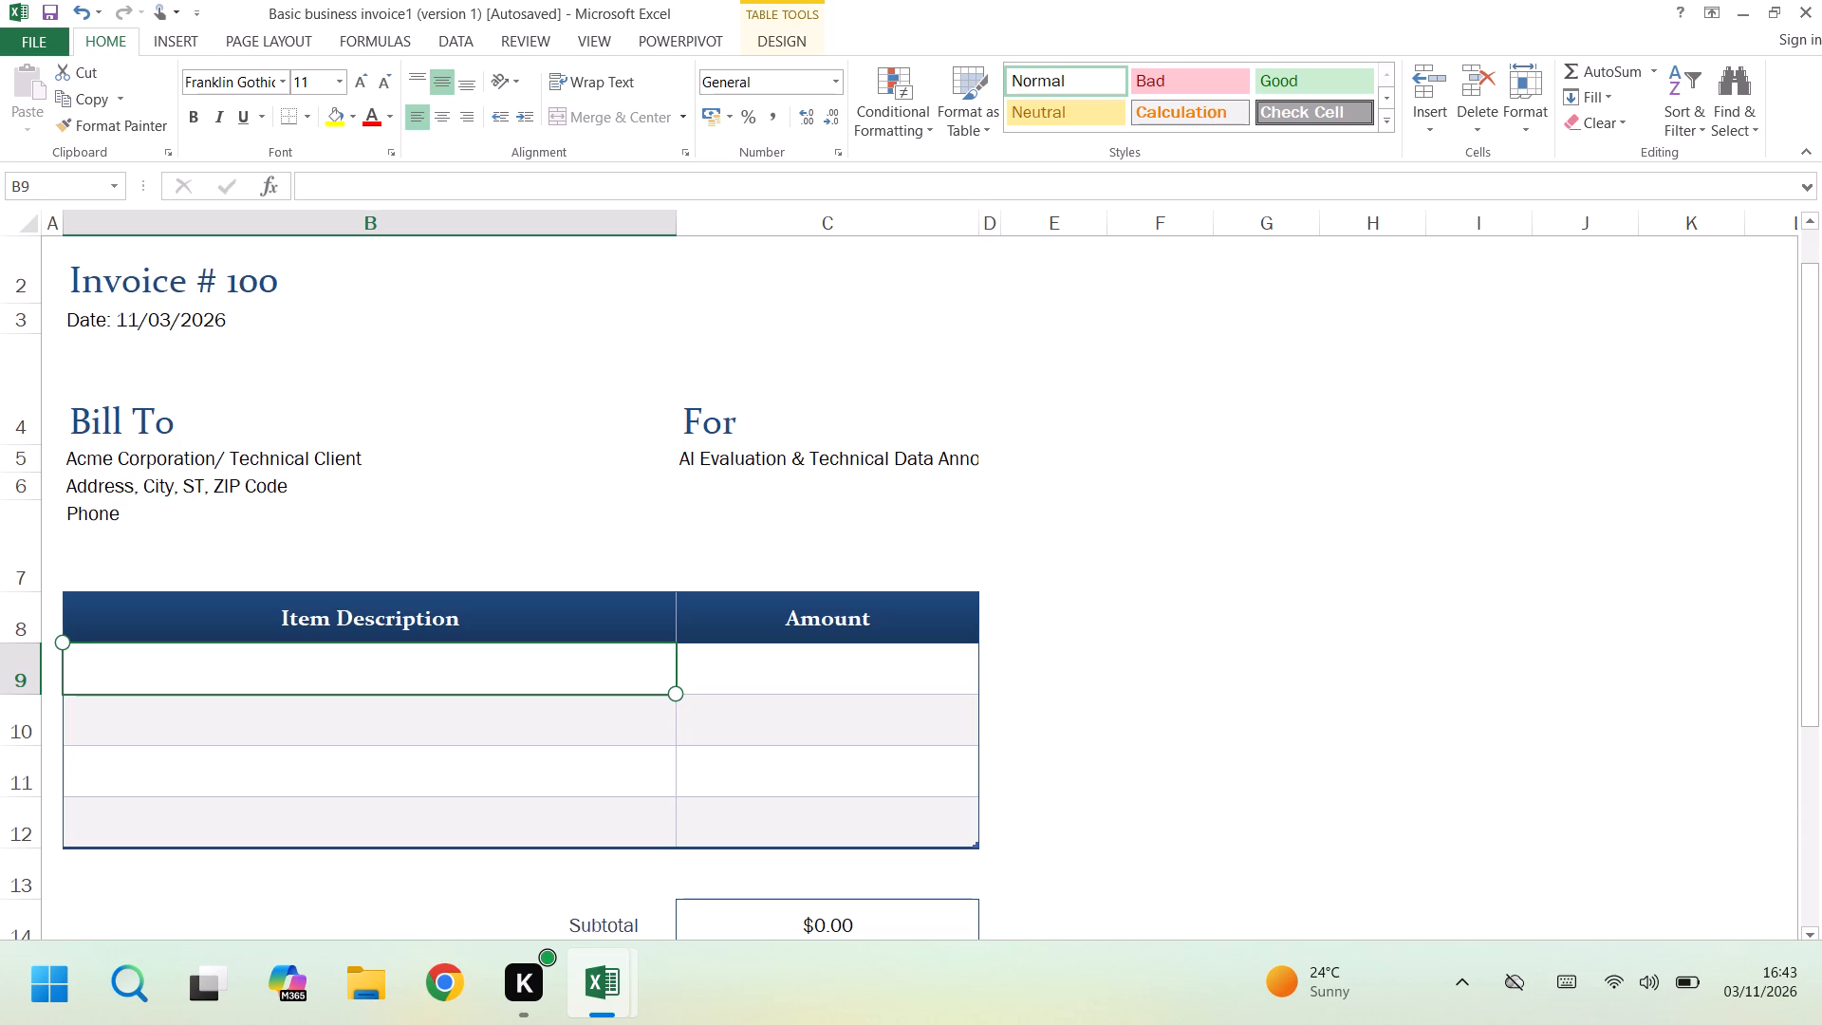
Enter "Advanced Conversational Quality Analysis & Evaluation" as the first item description in the invoice table, cell B9.
key(shift+a)
key(d)
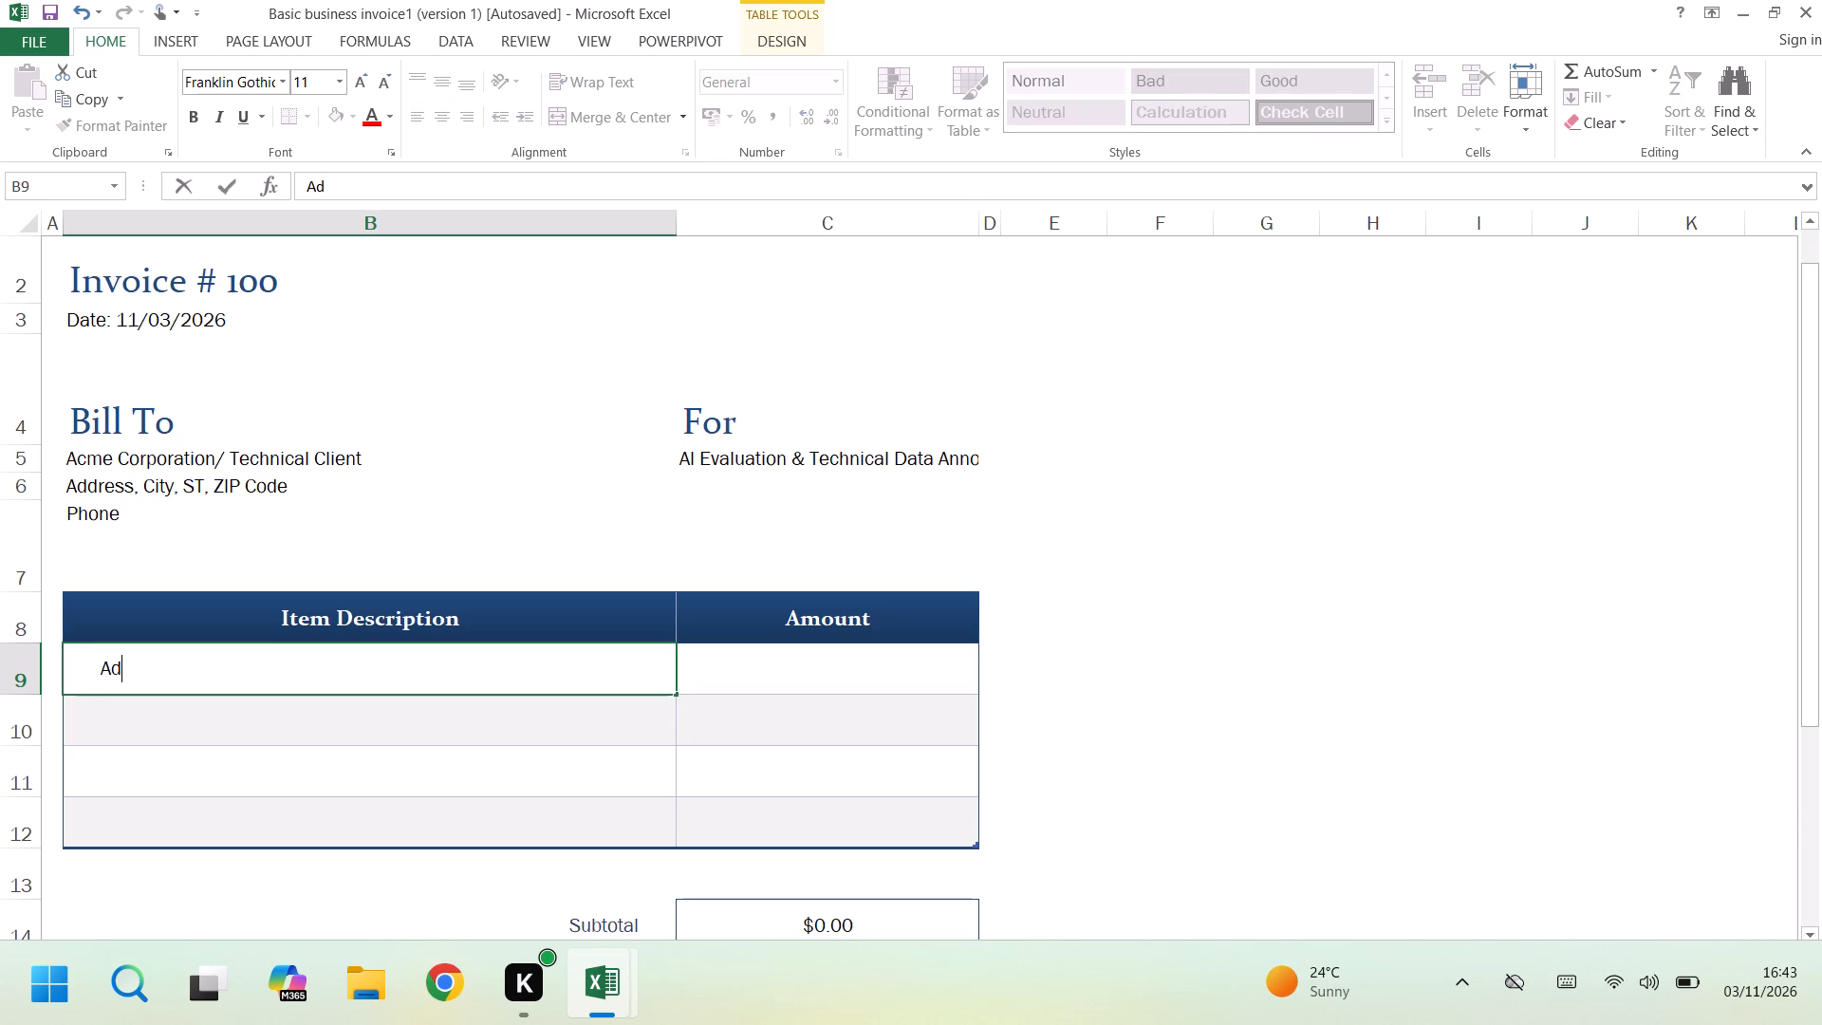
key(c)
key(BackSpace)
text(vab)
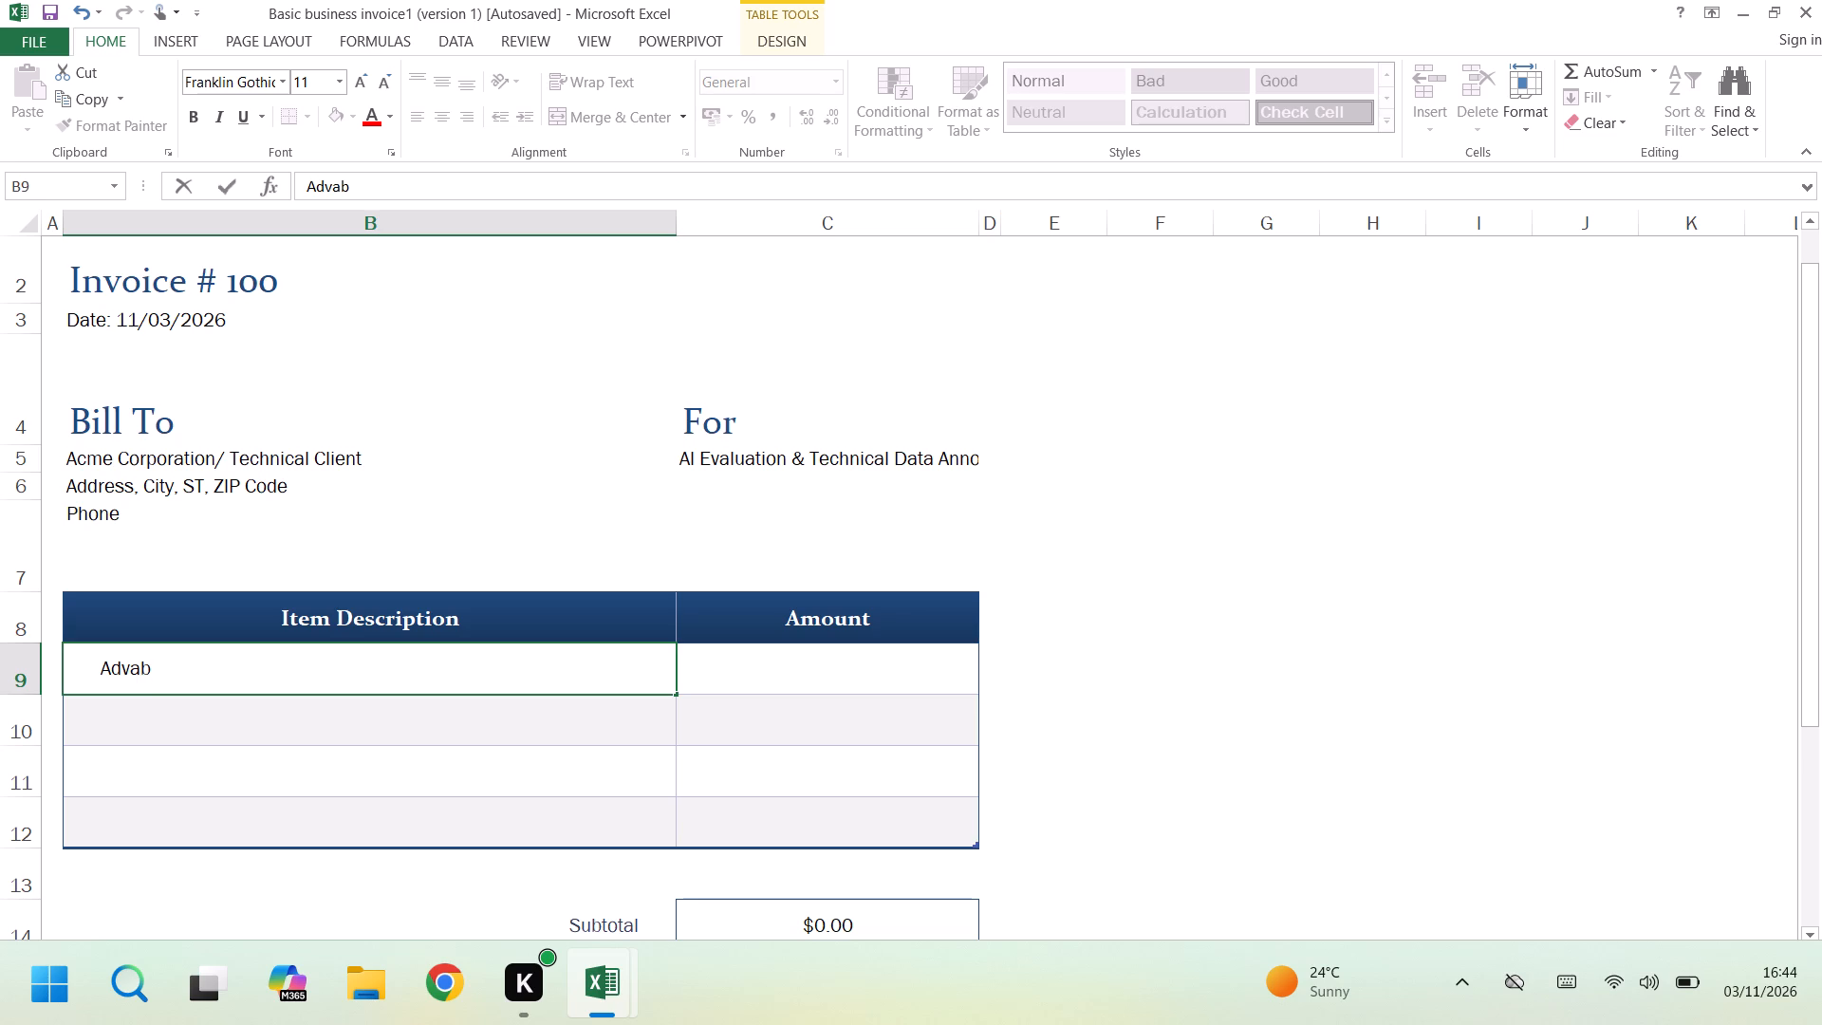
key(BackSpace)
text(nce)
text(d)
key(space)
key(shift+c)
text(onc)
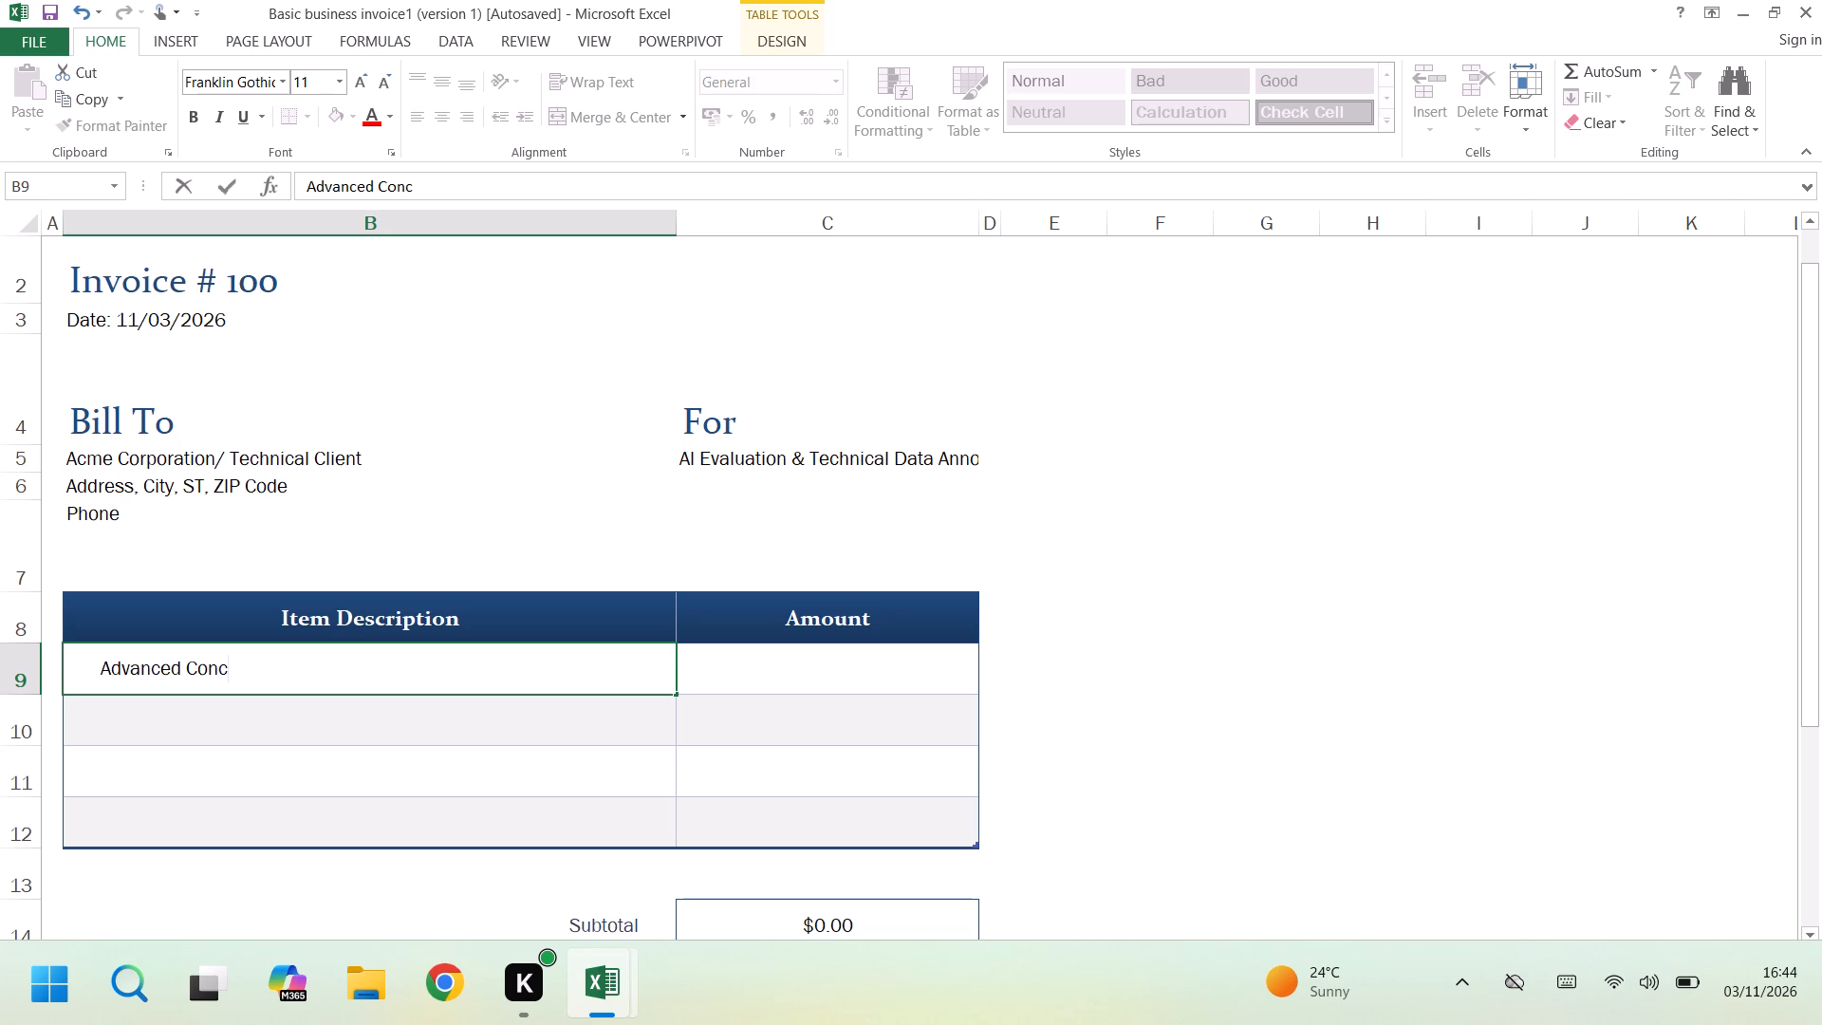
key(BackSpace)
text(versation)
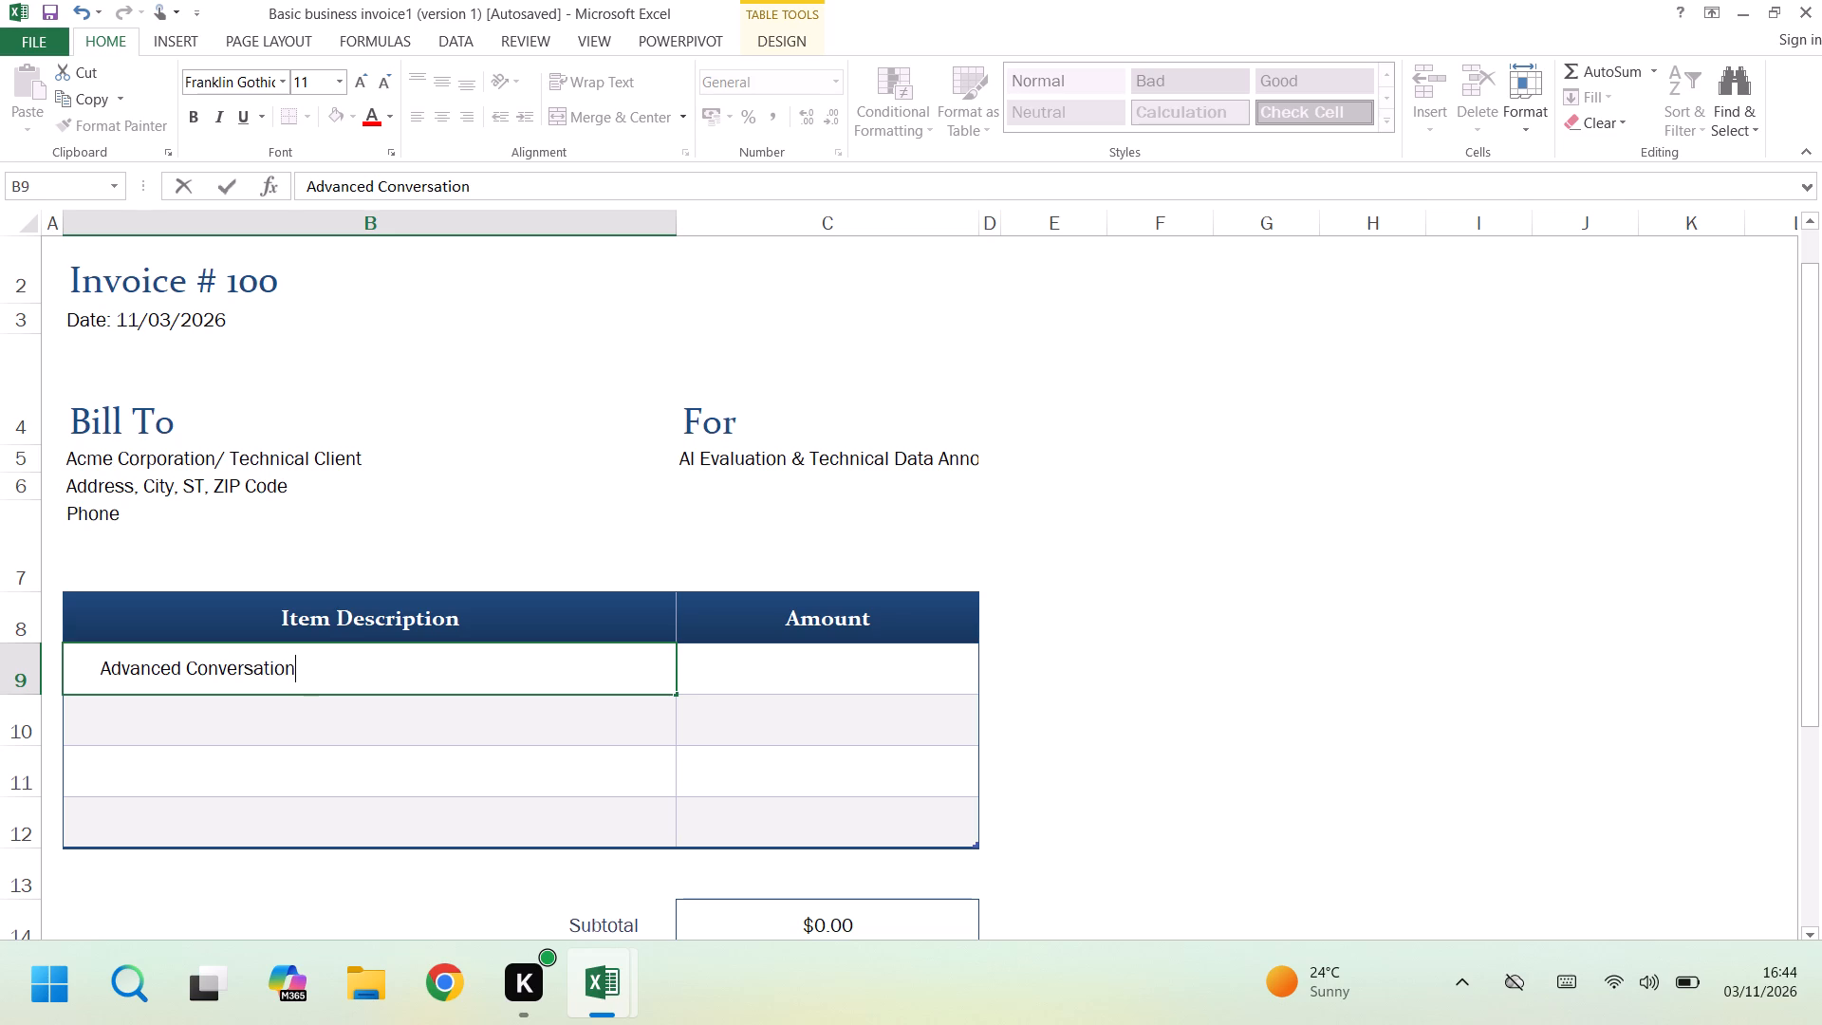
text(al)
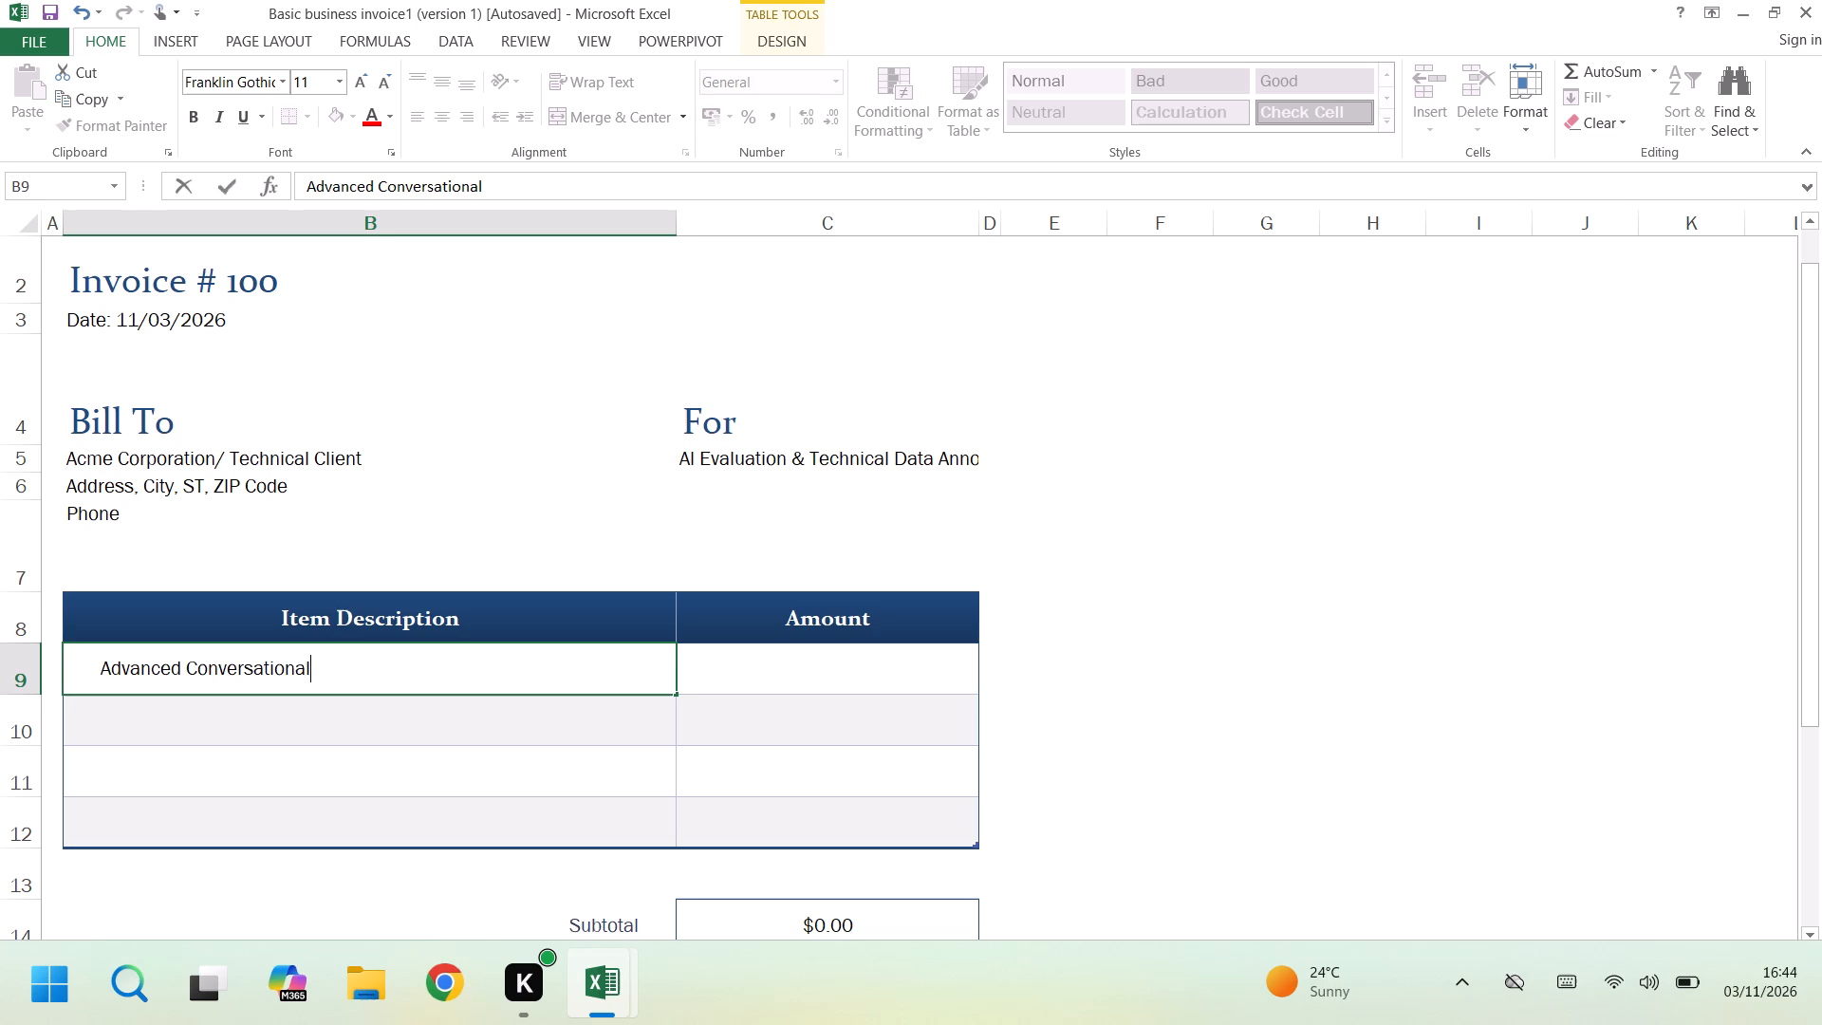
key(space)
text(Quality)
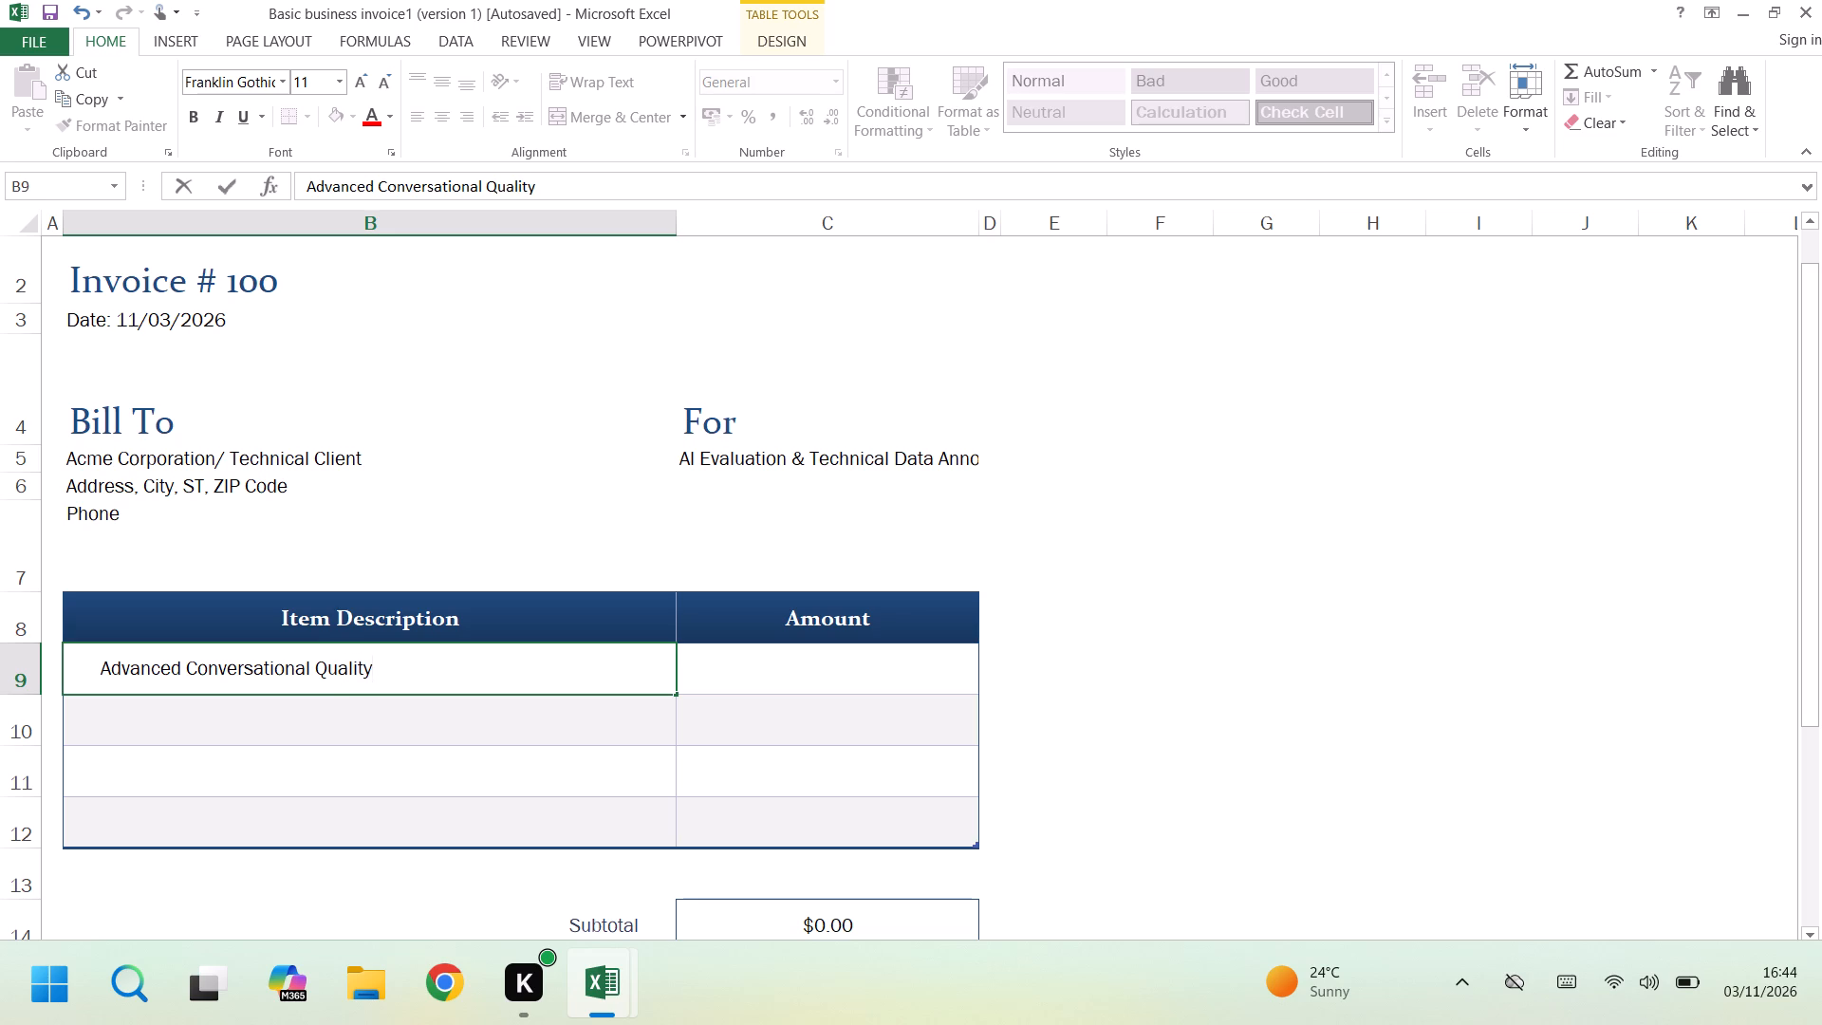
key(space)
text(Analysis)
key(space)
text(&)
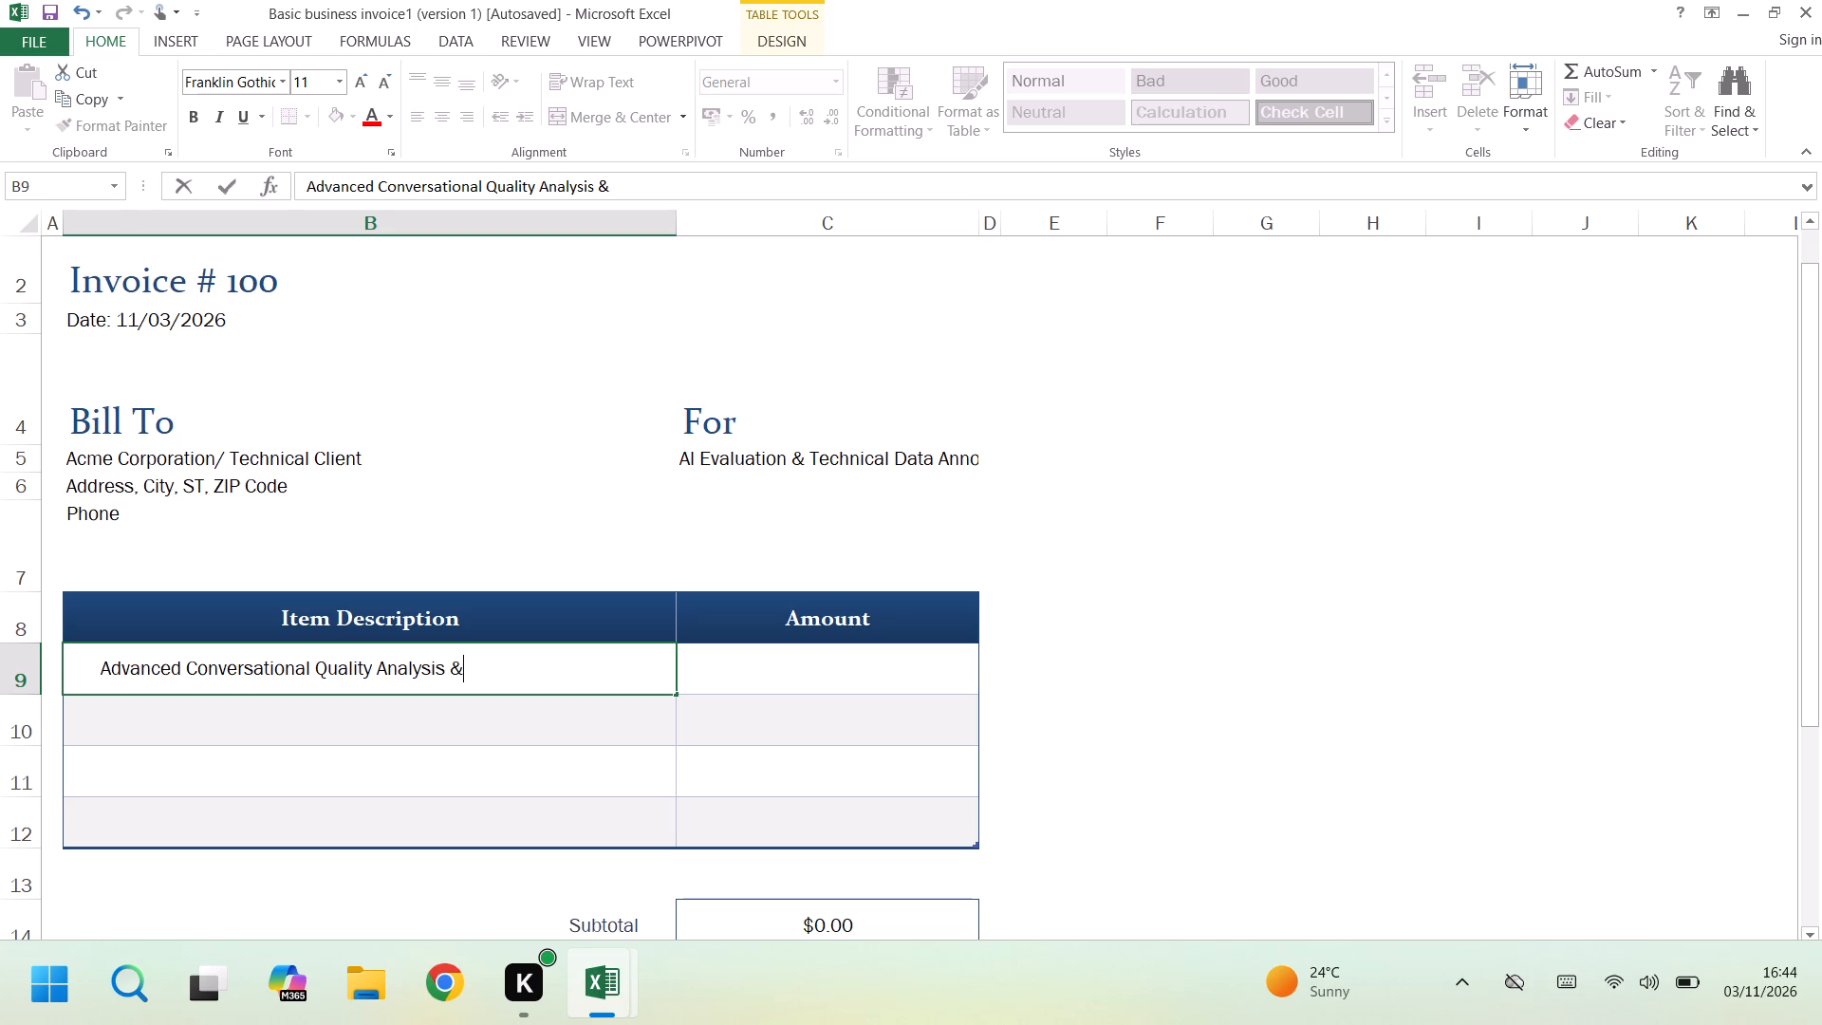
key(space)
text(Evaluation)
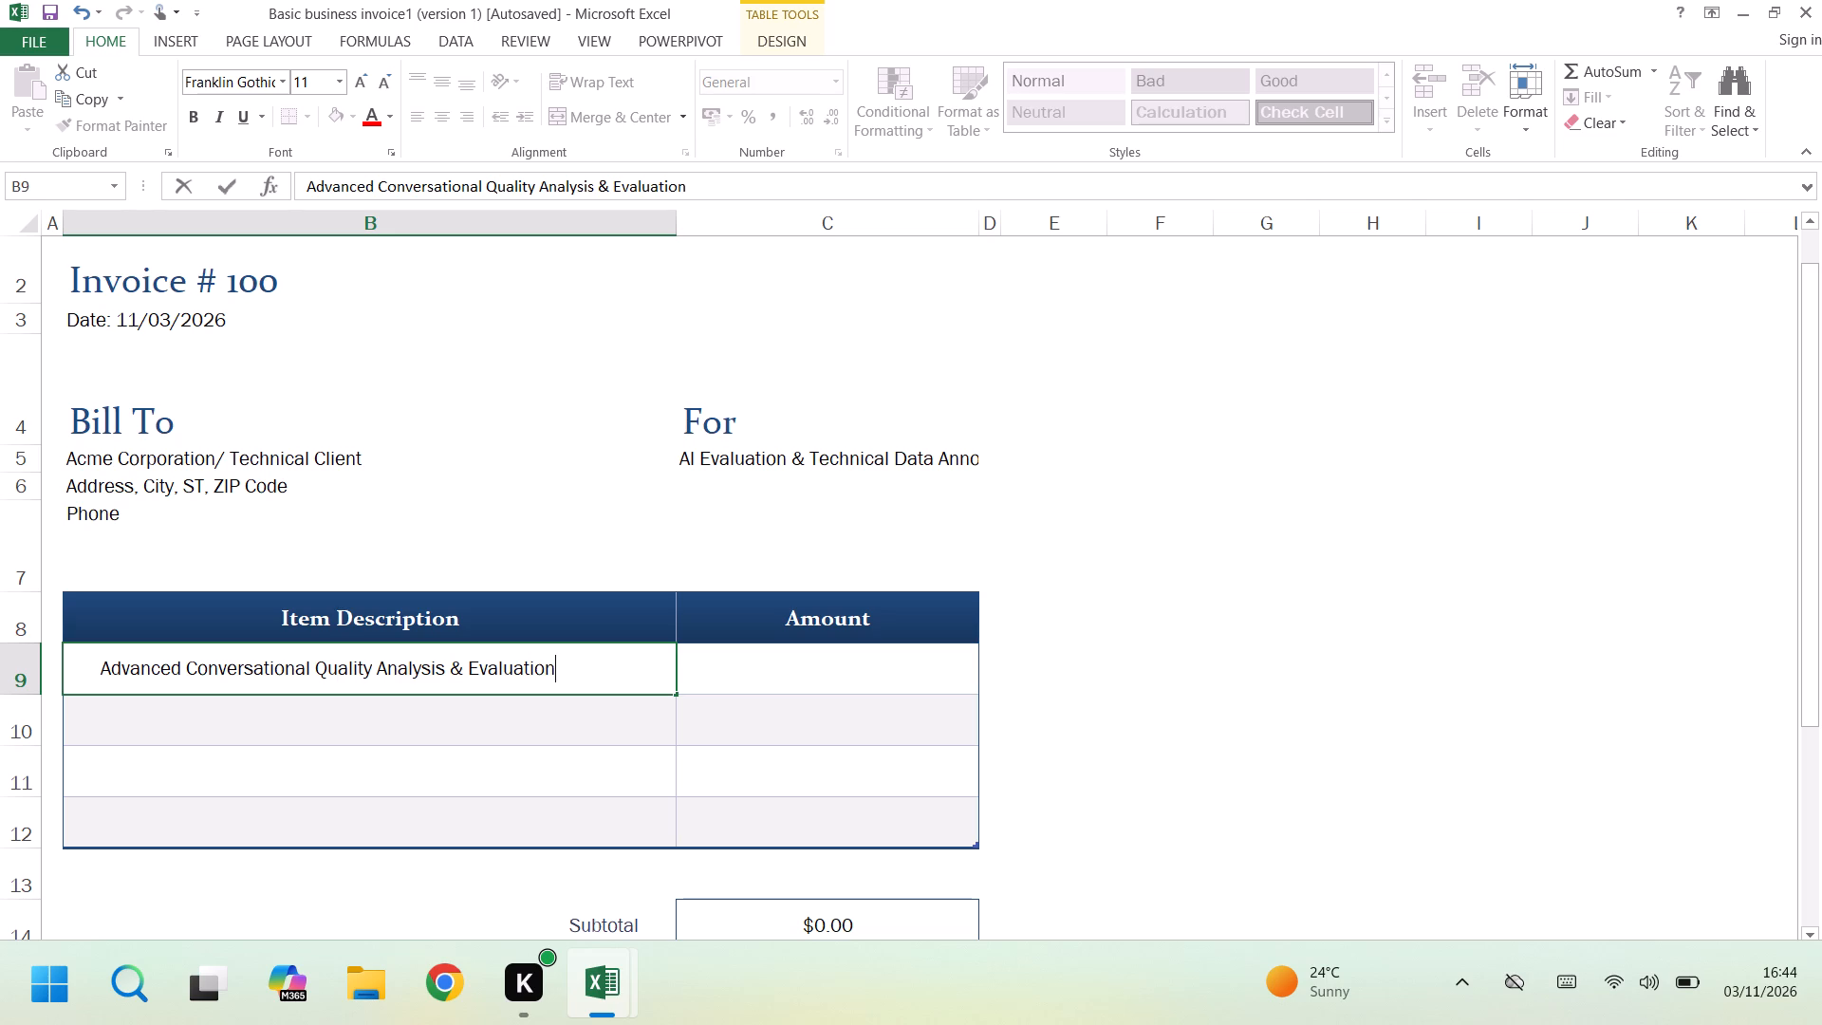
key(Tab)
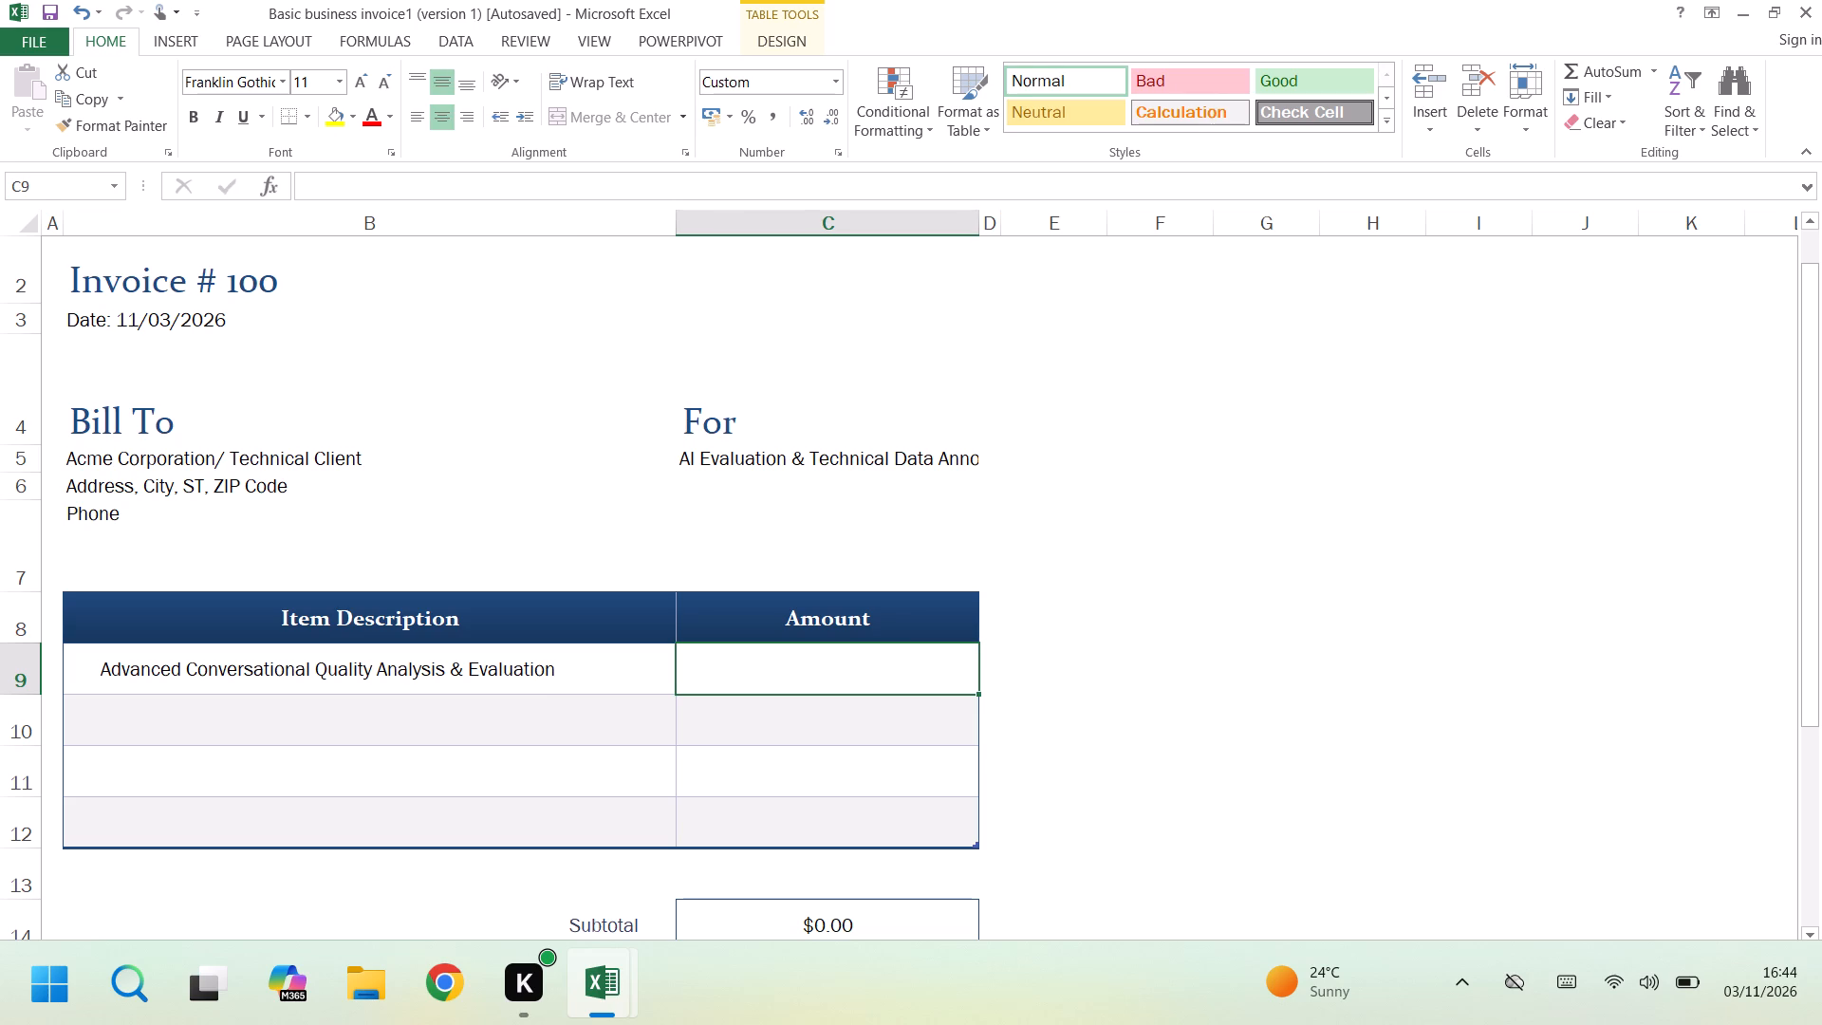
Enter $750.00 as the amount for the first invoice item.
key(shift+dollar)
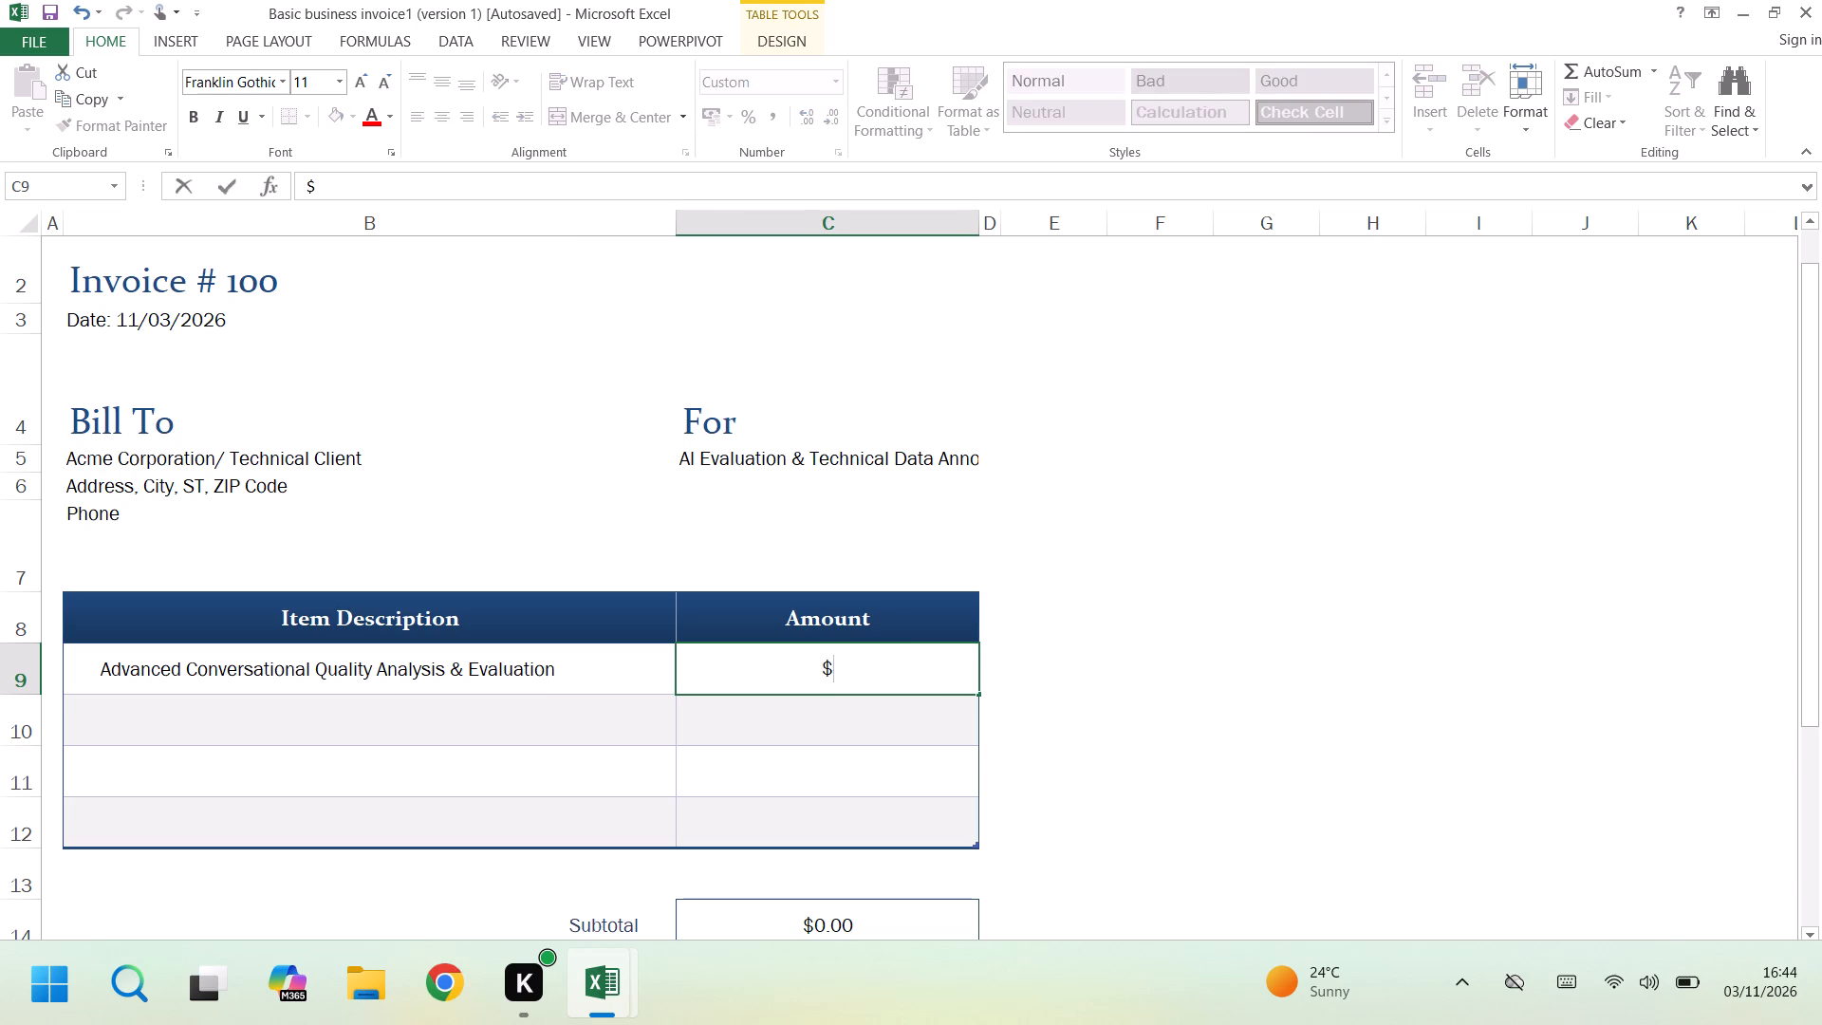
text(750)
text(.00)
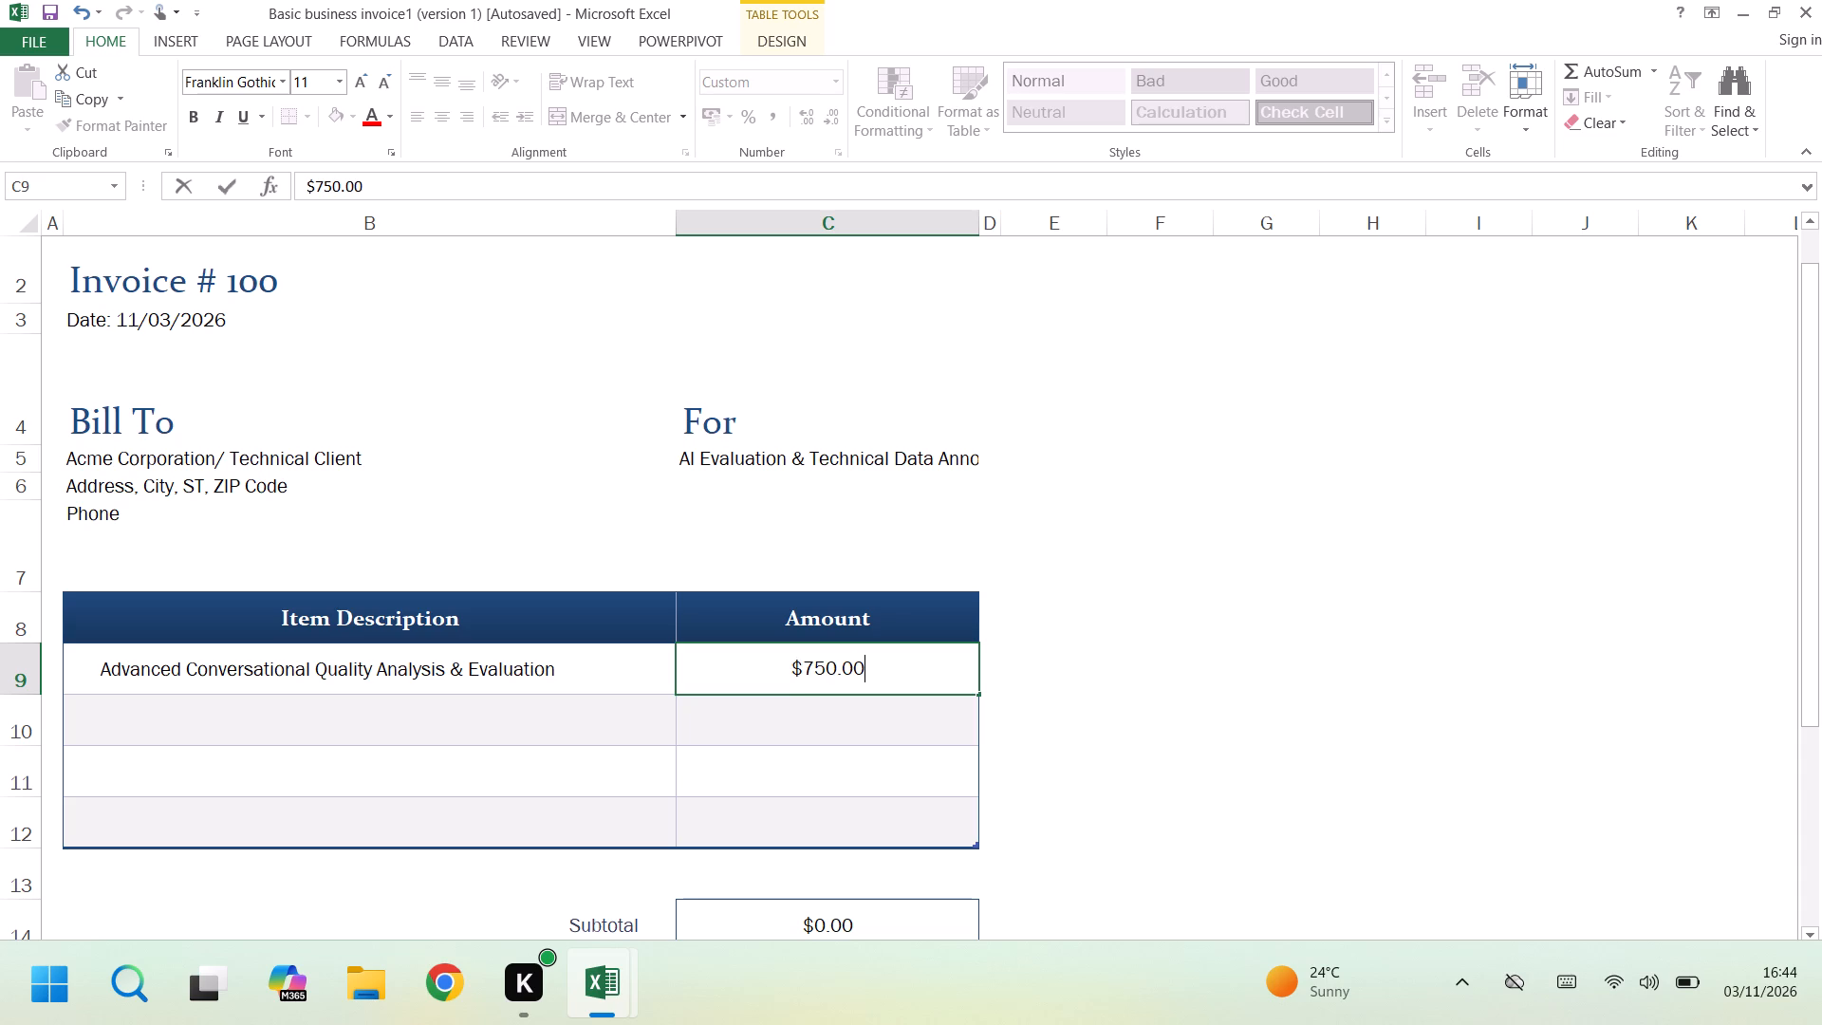
key(Return)
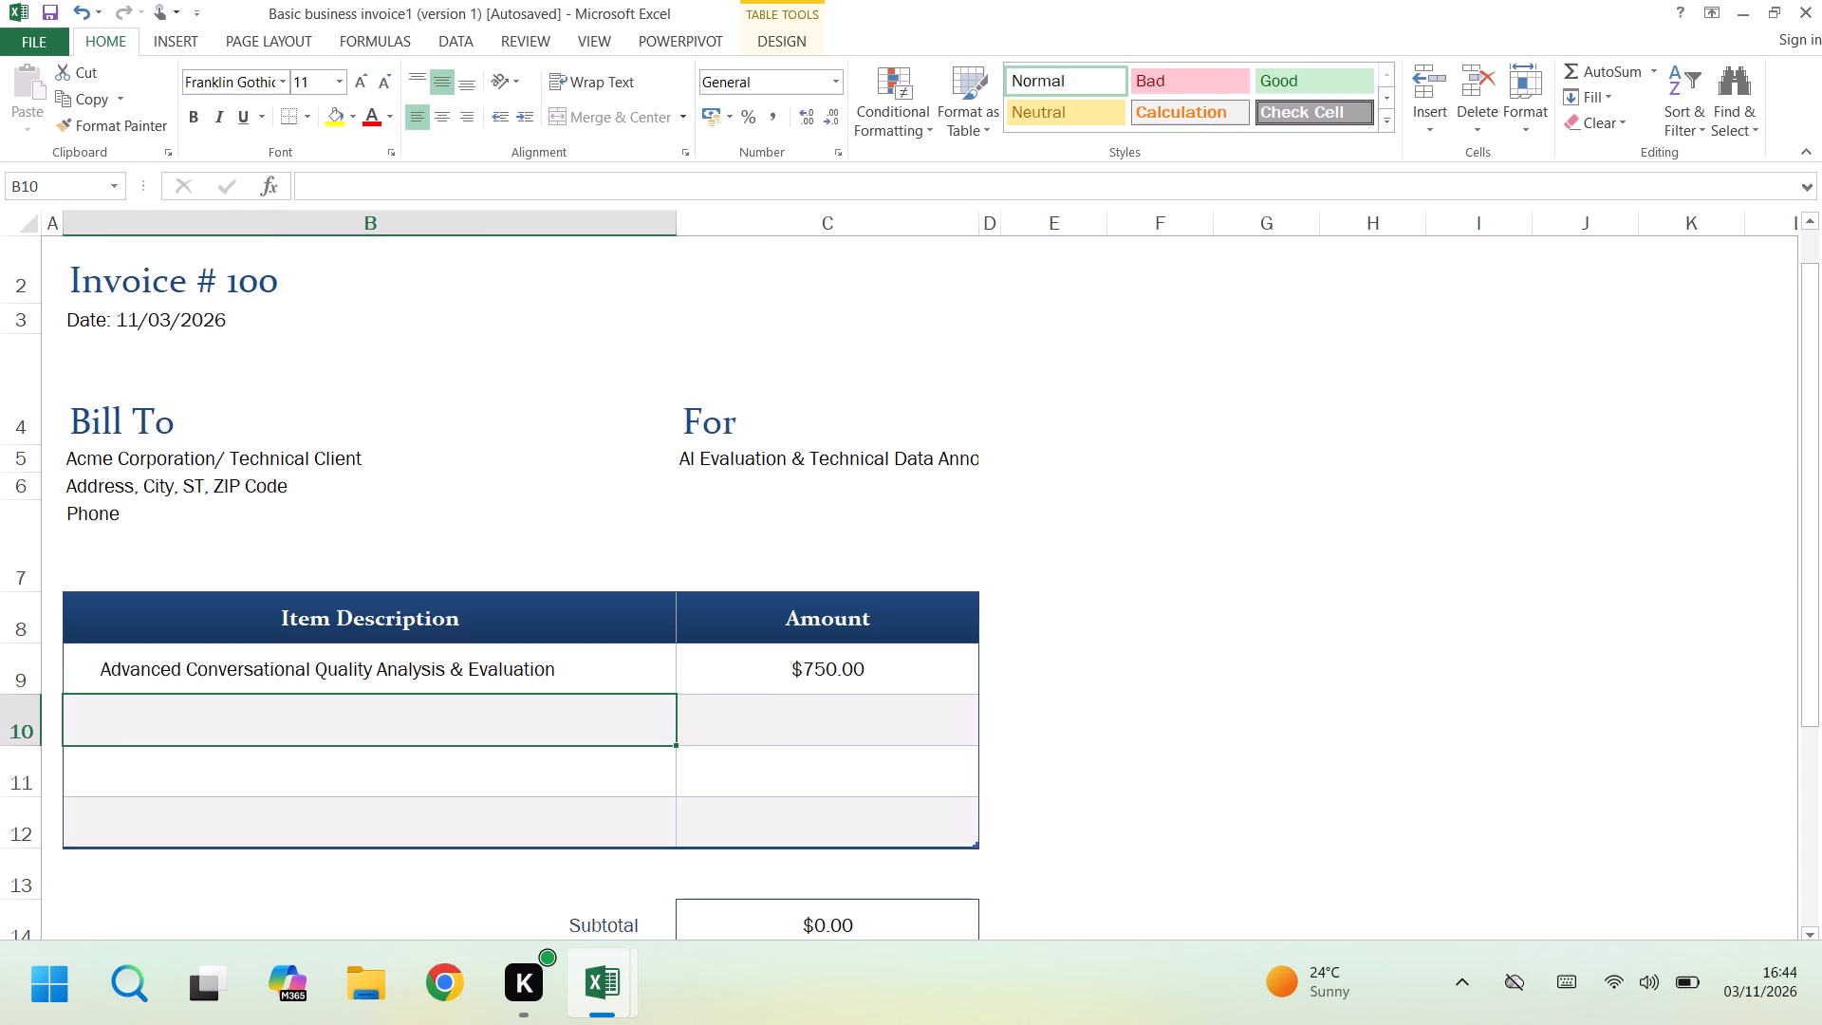
Enter "Prompt Engineering & Multi-Turning Benchmark" as the second item description, in cell B10.
click(162, 721)
double_click(162, 721)
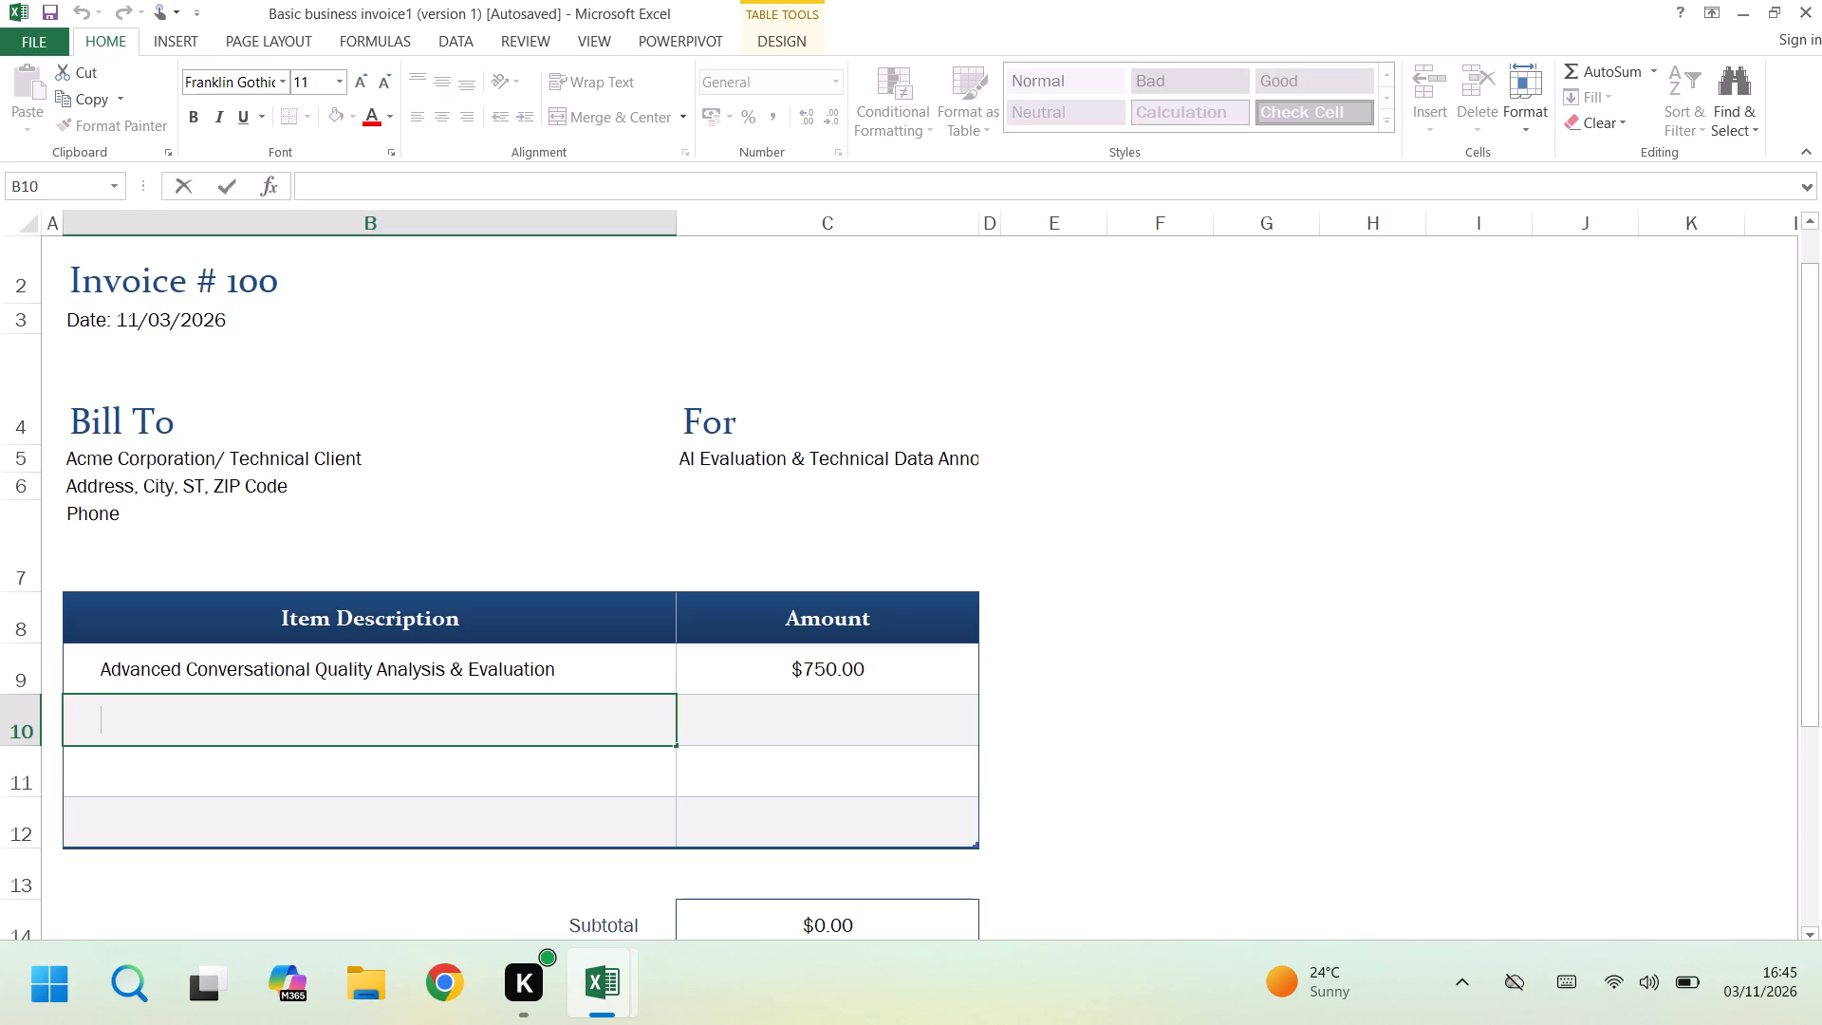
text(Prompt)
key(space)
text(Engin)
text(eer)
text(ing)
key(space)
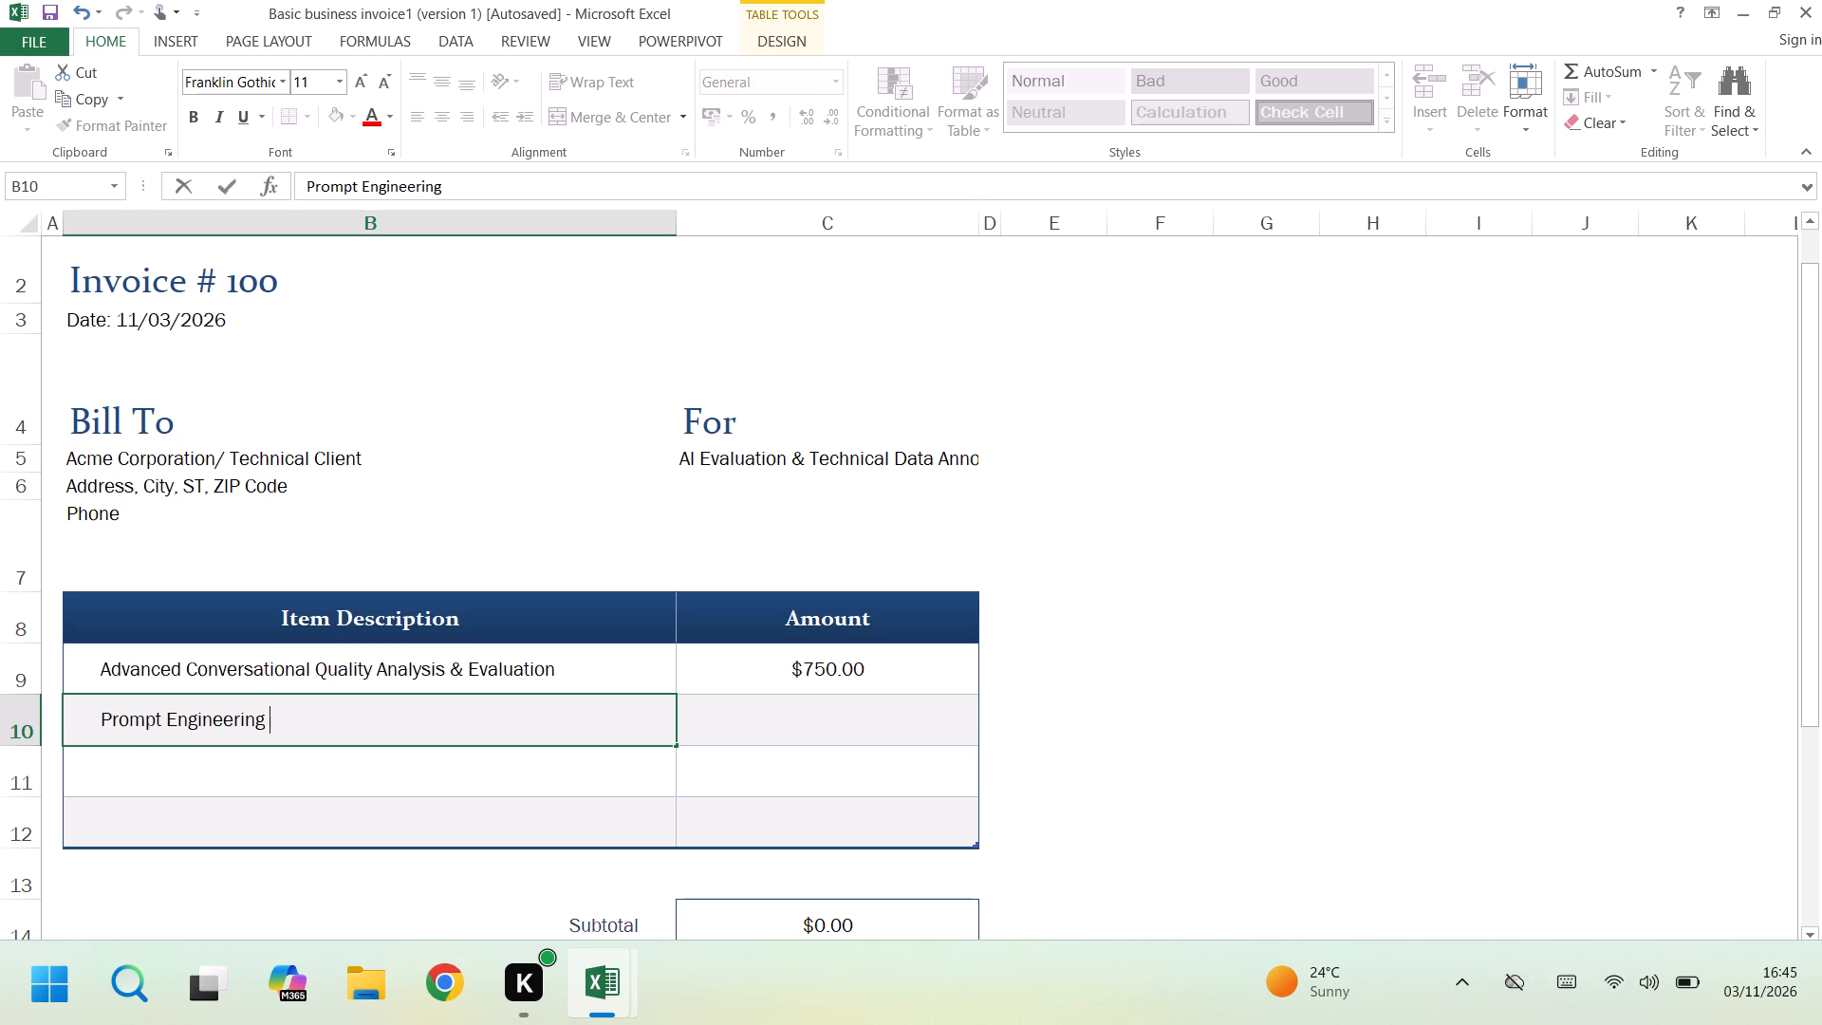
text(&)
key(space)
text(Multi)
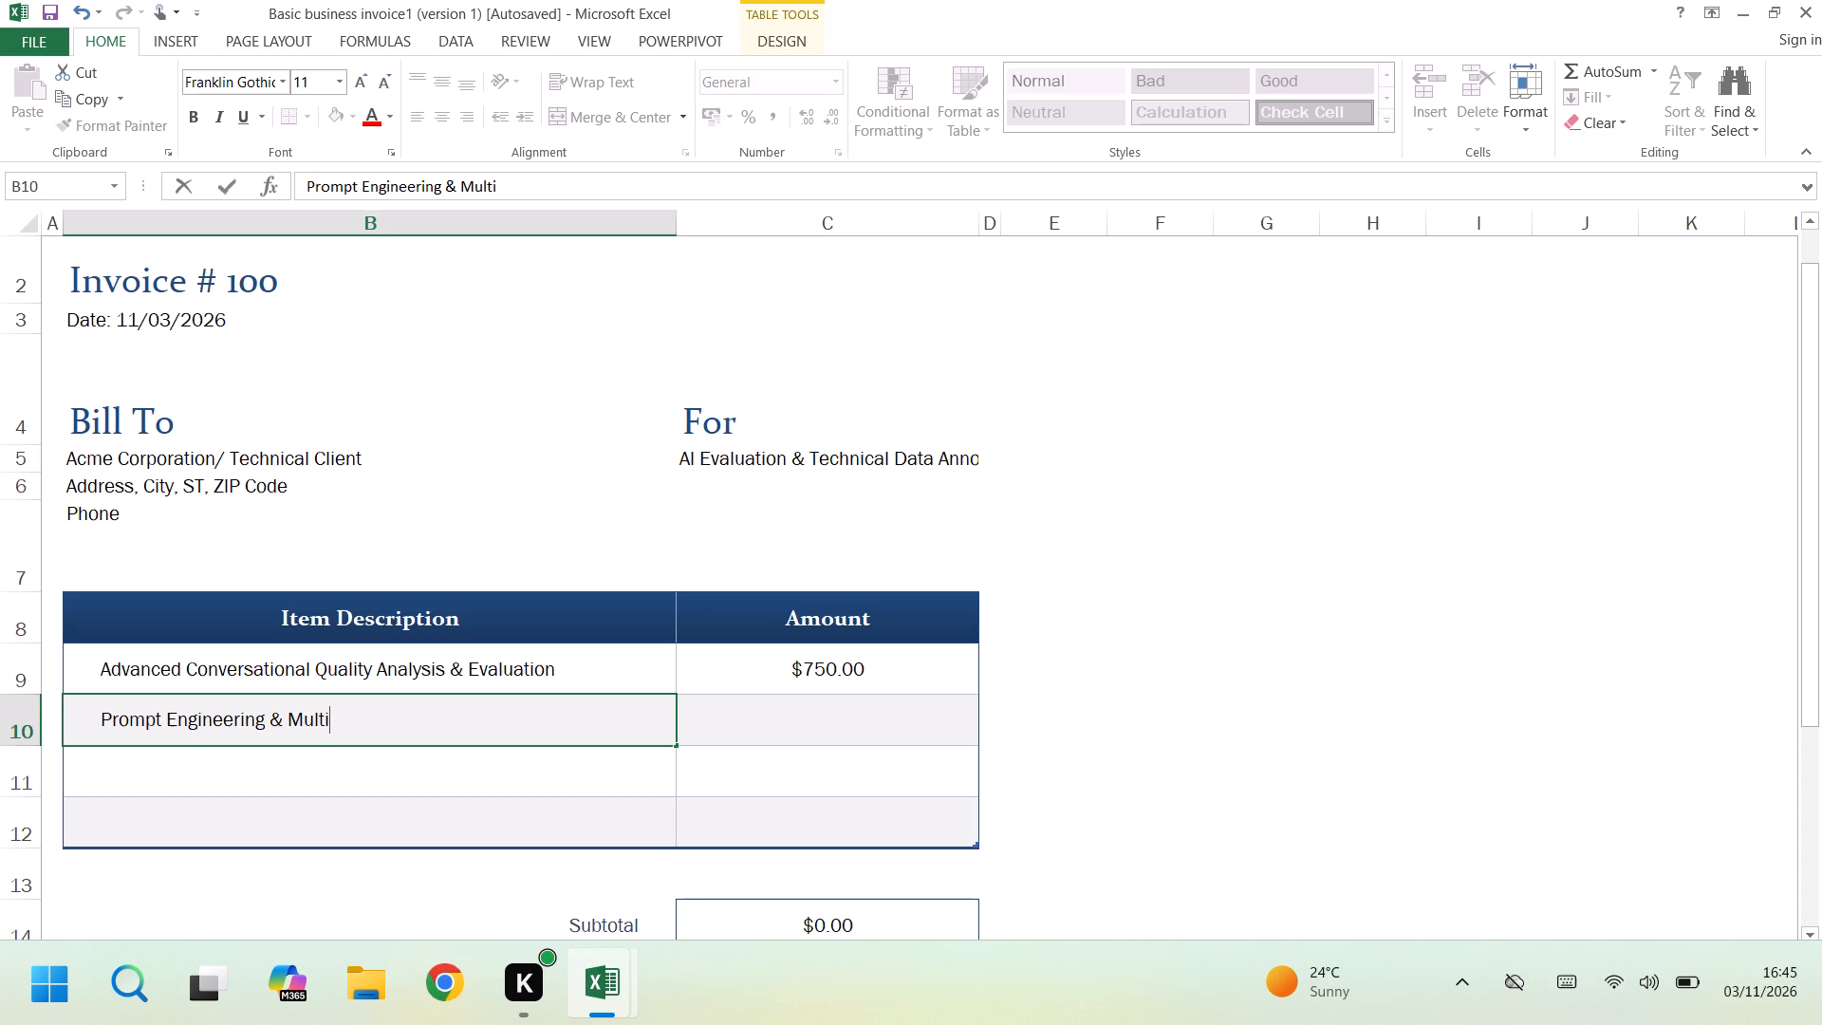
key(minus)
text(Turning)
key(space)
text(Benchma)
text(rk)
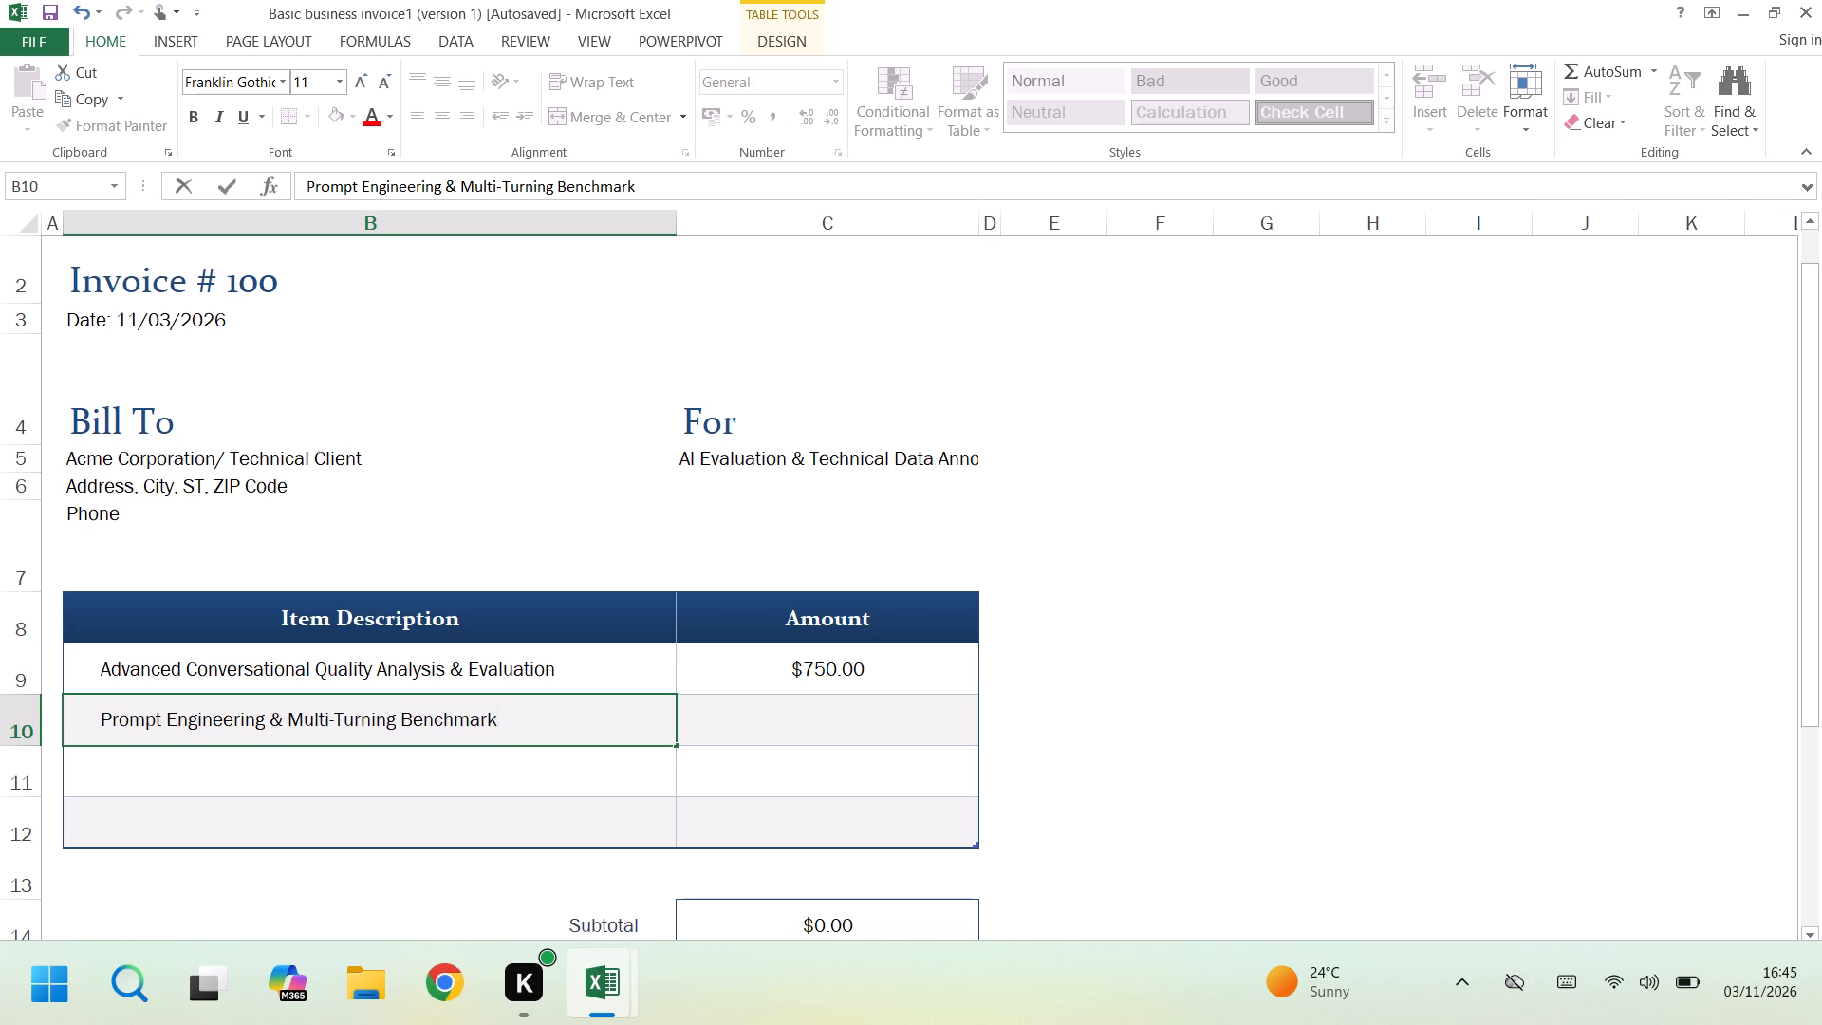
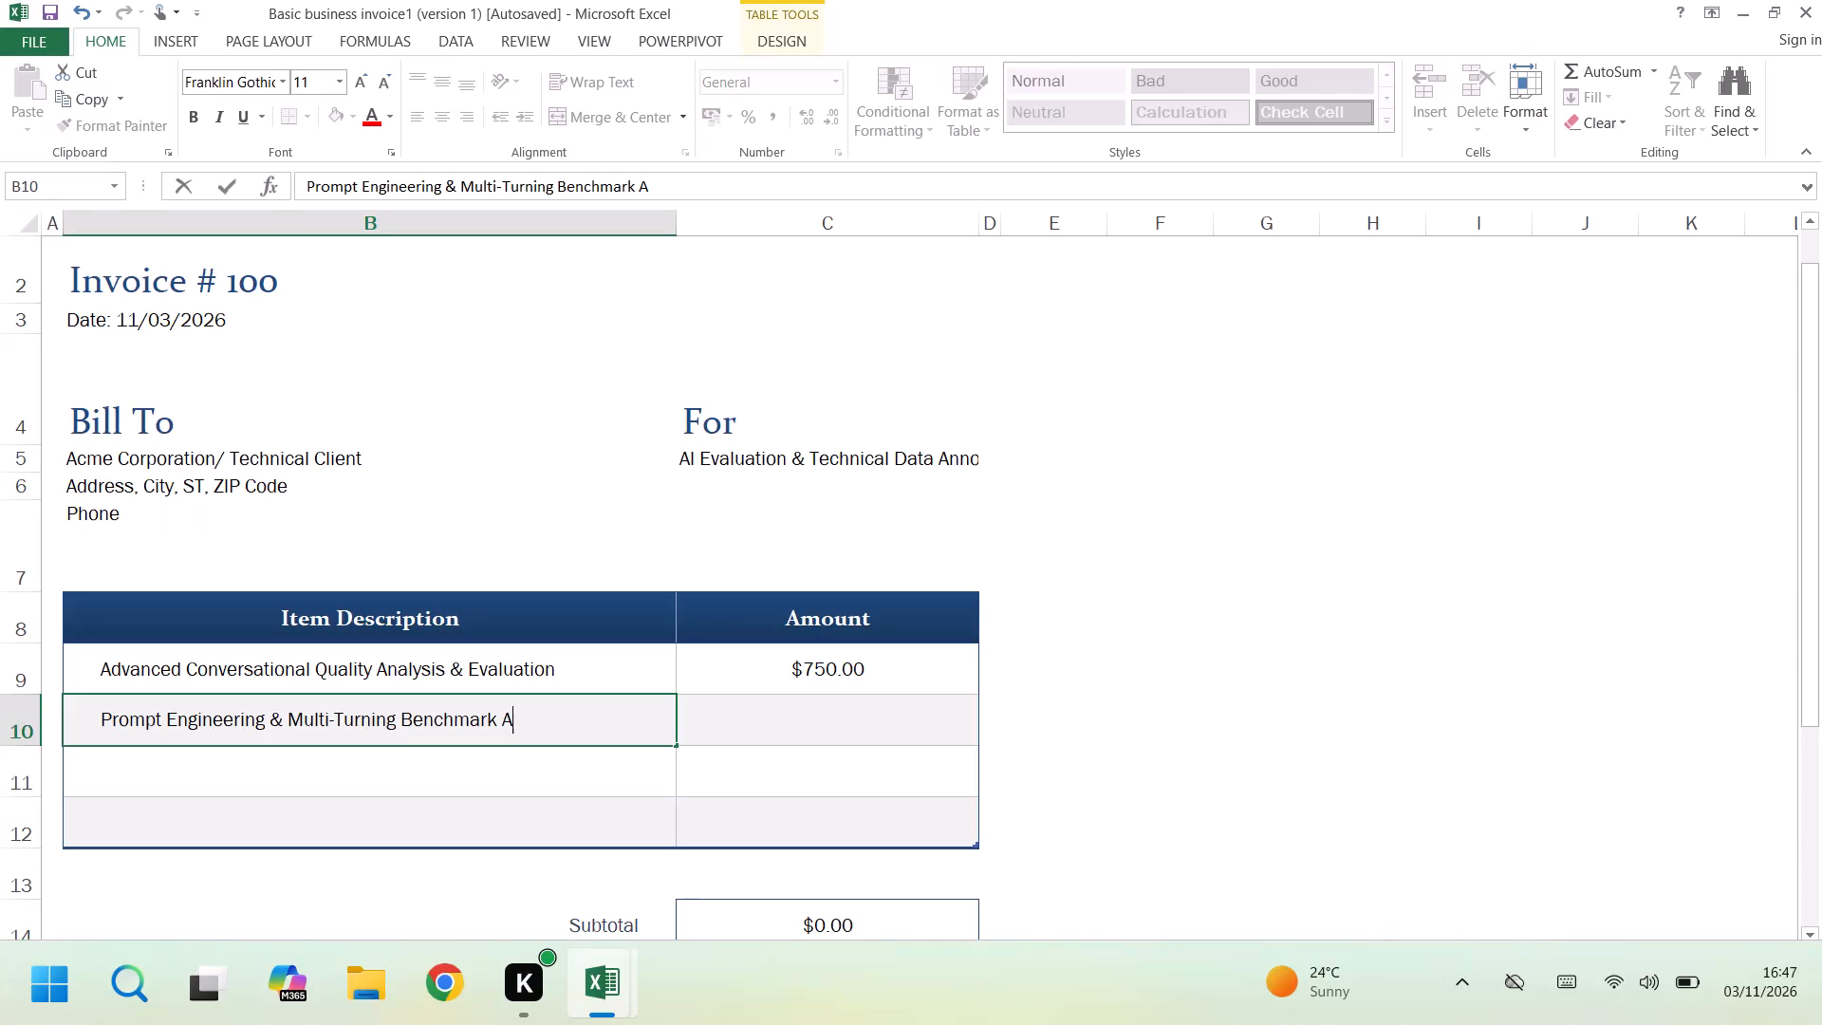
Complete the second item description in cell B10 so it ends with "Benchmark Assessments".
key(BackSpace)
text(ess)
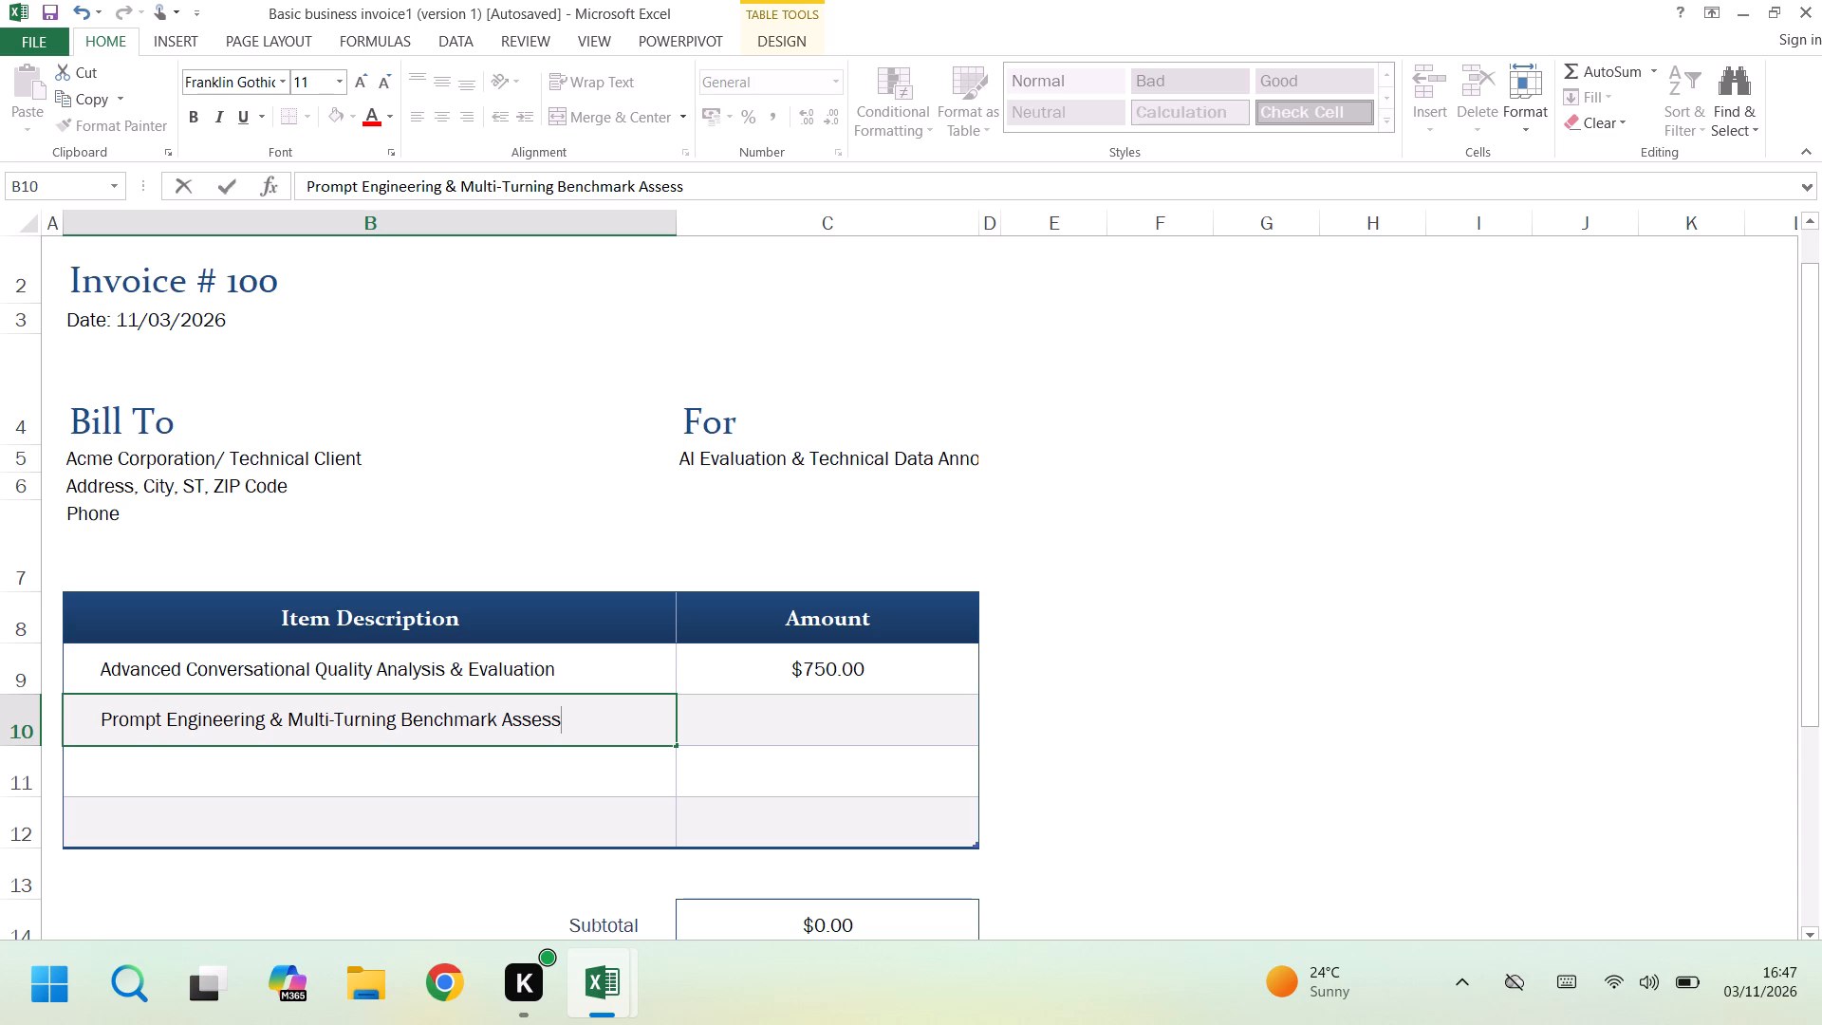
text(mentd)
key(BackSpace)
key(s)
key(Tab)
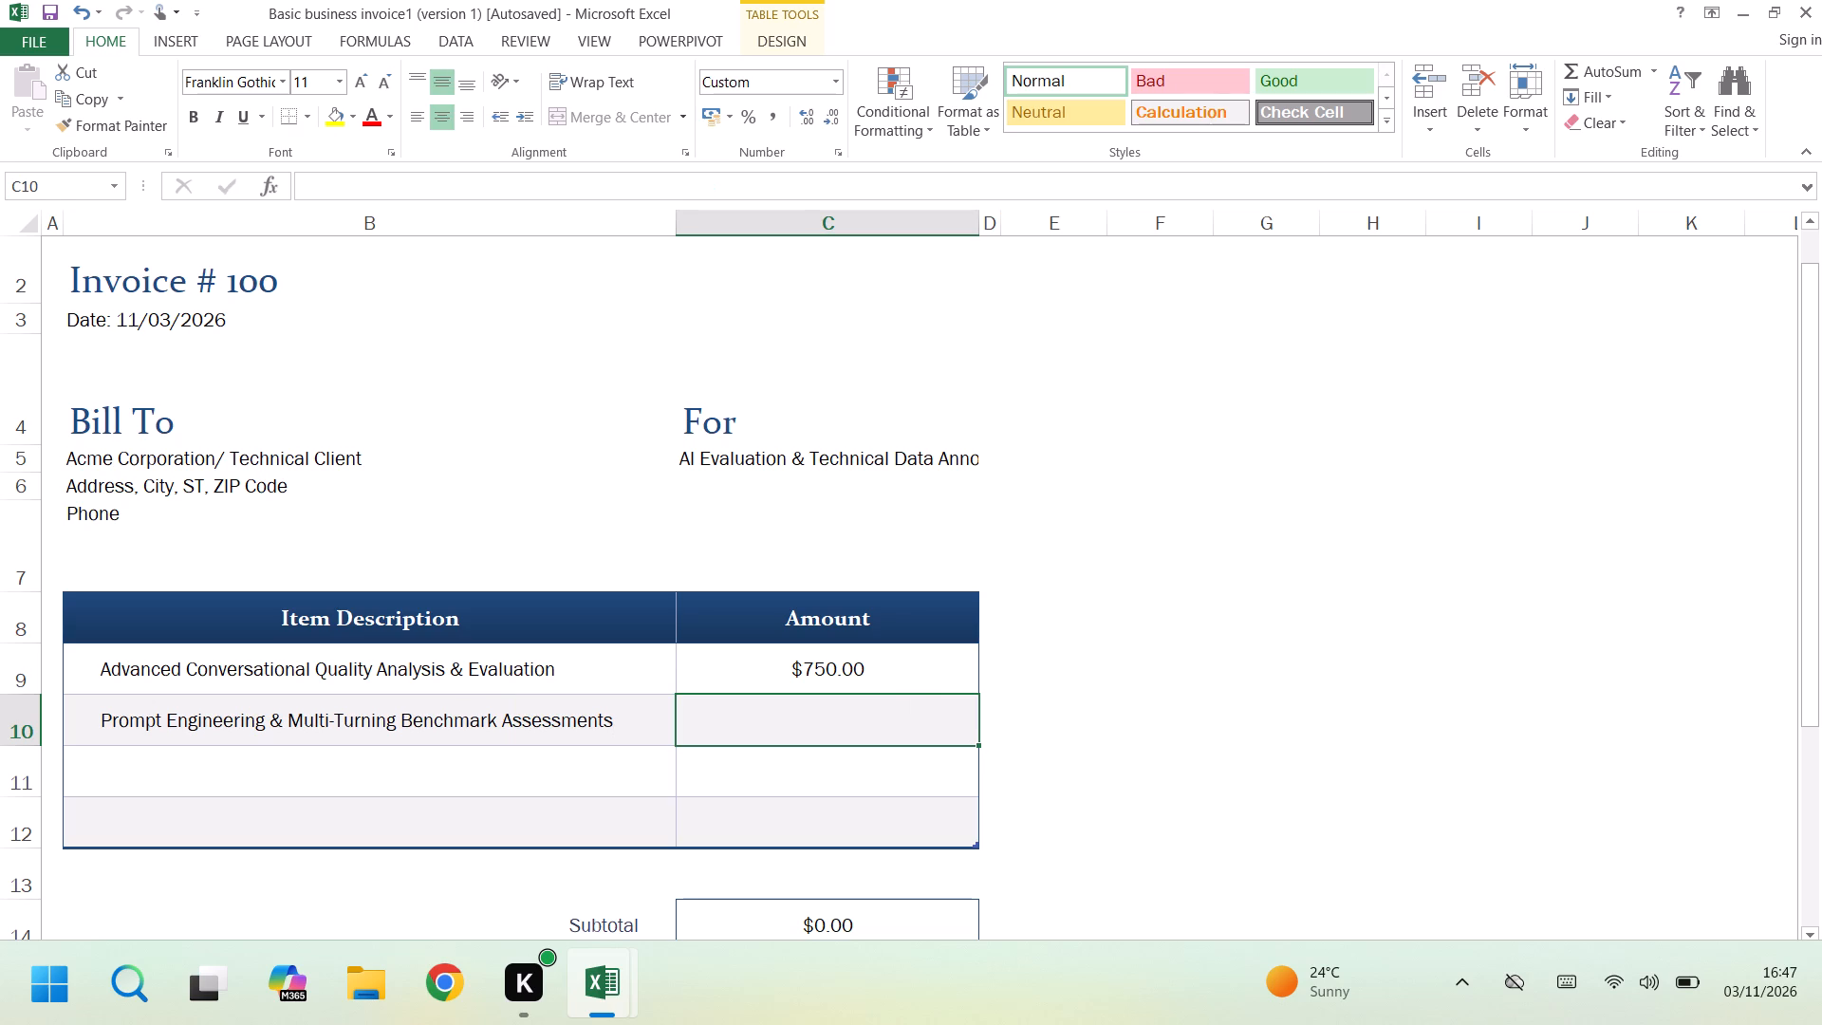
Enter $450.00 as the amount for the second invoice item, in cell C10.
key(shift+dollar)
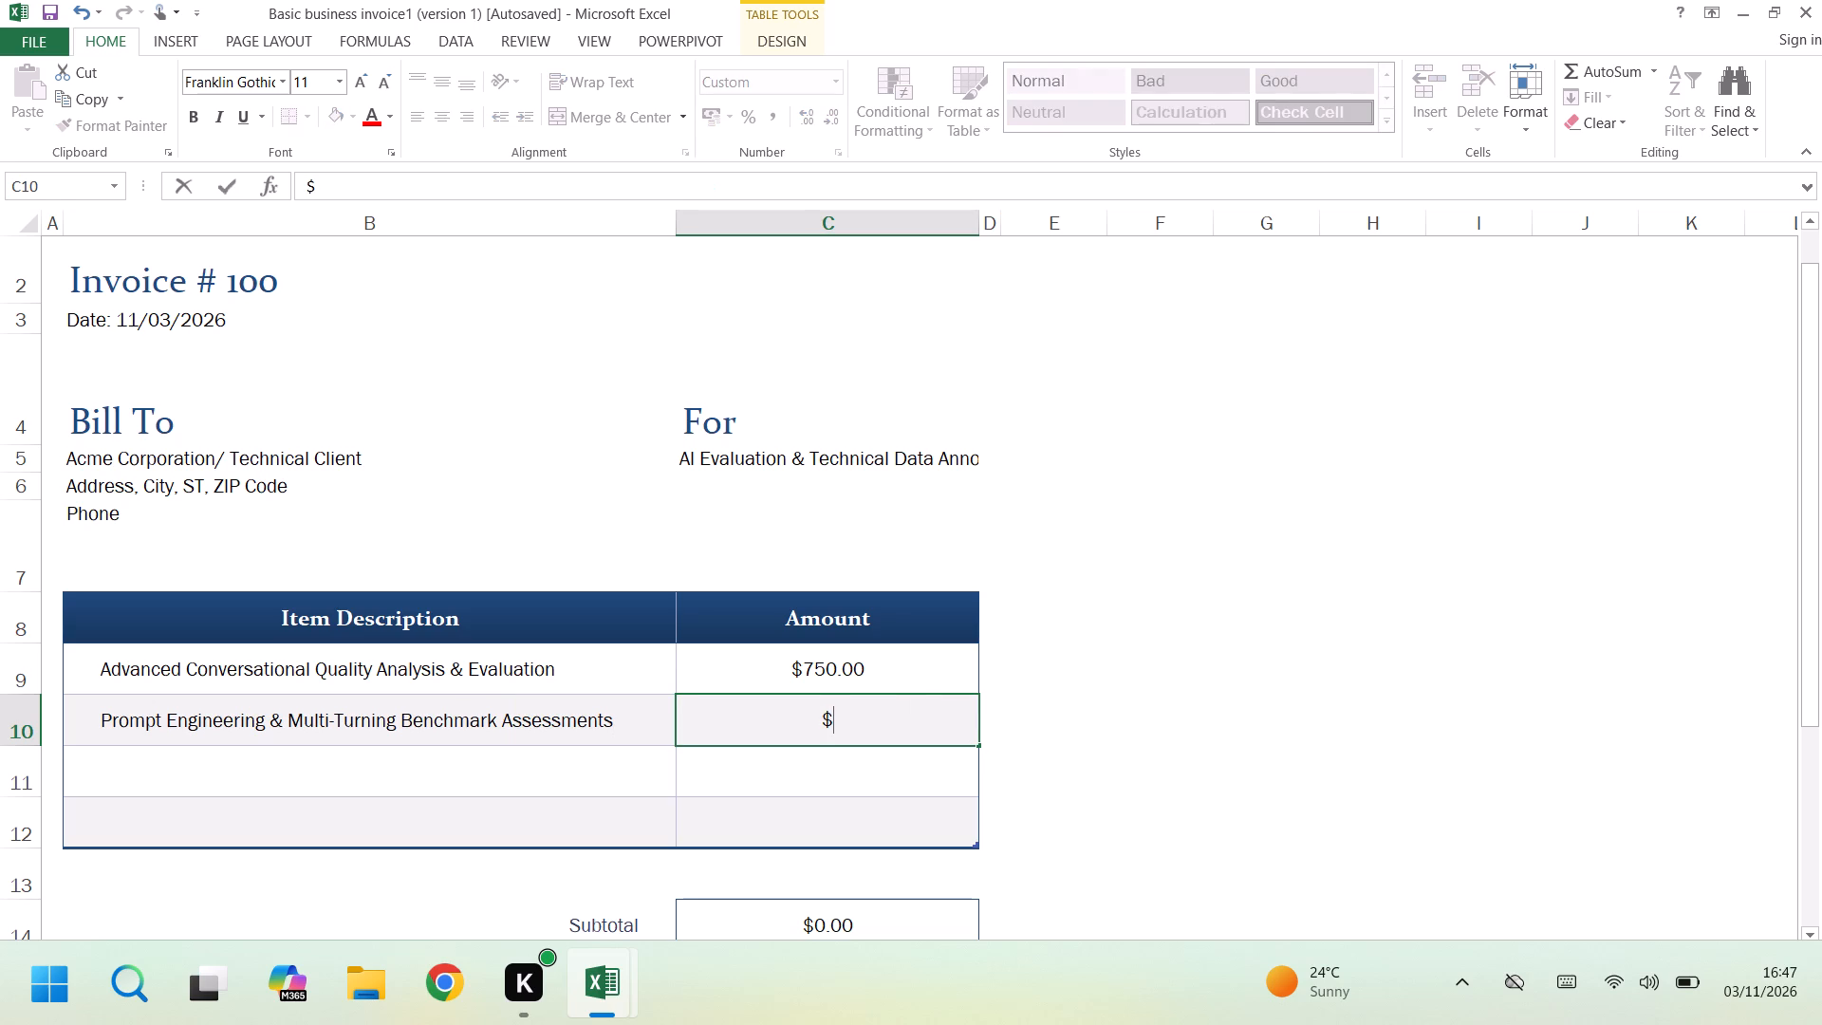
text(45)
key(0)
key(period)
text(00)
key(Return)
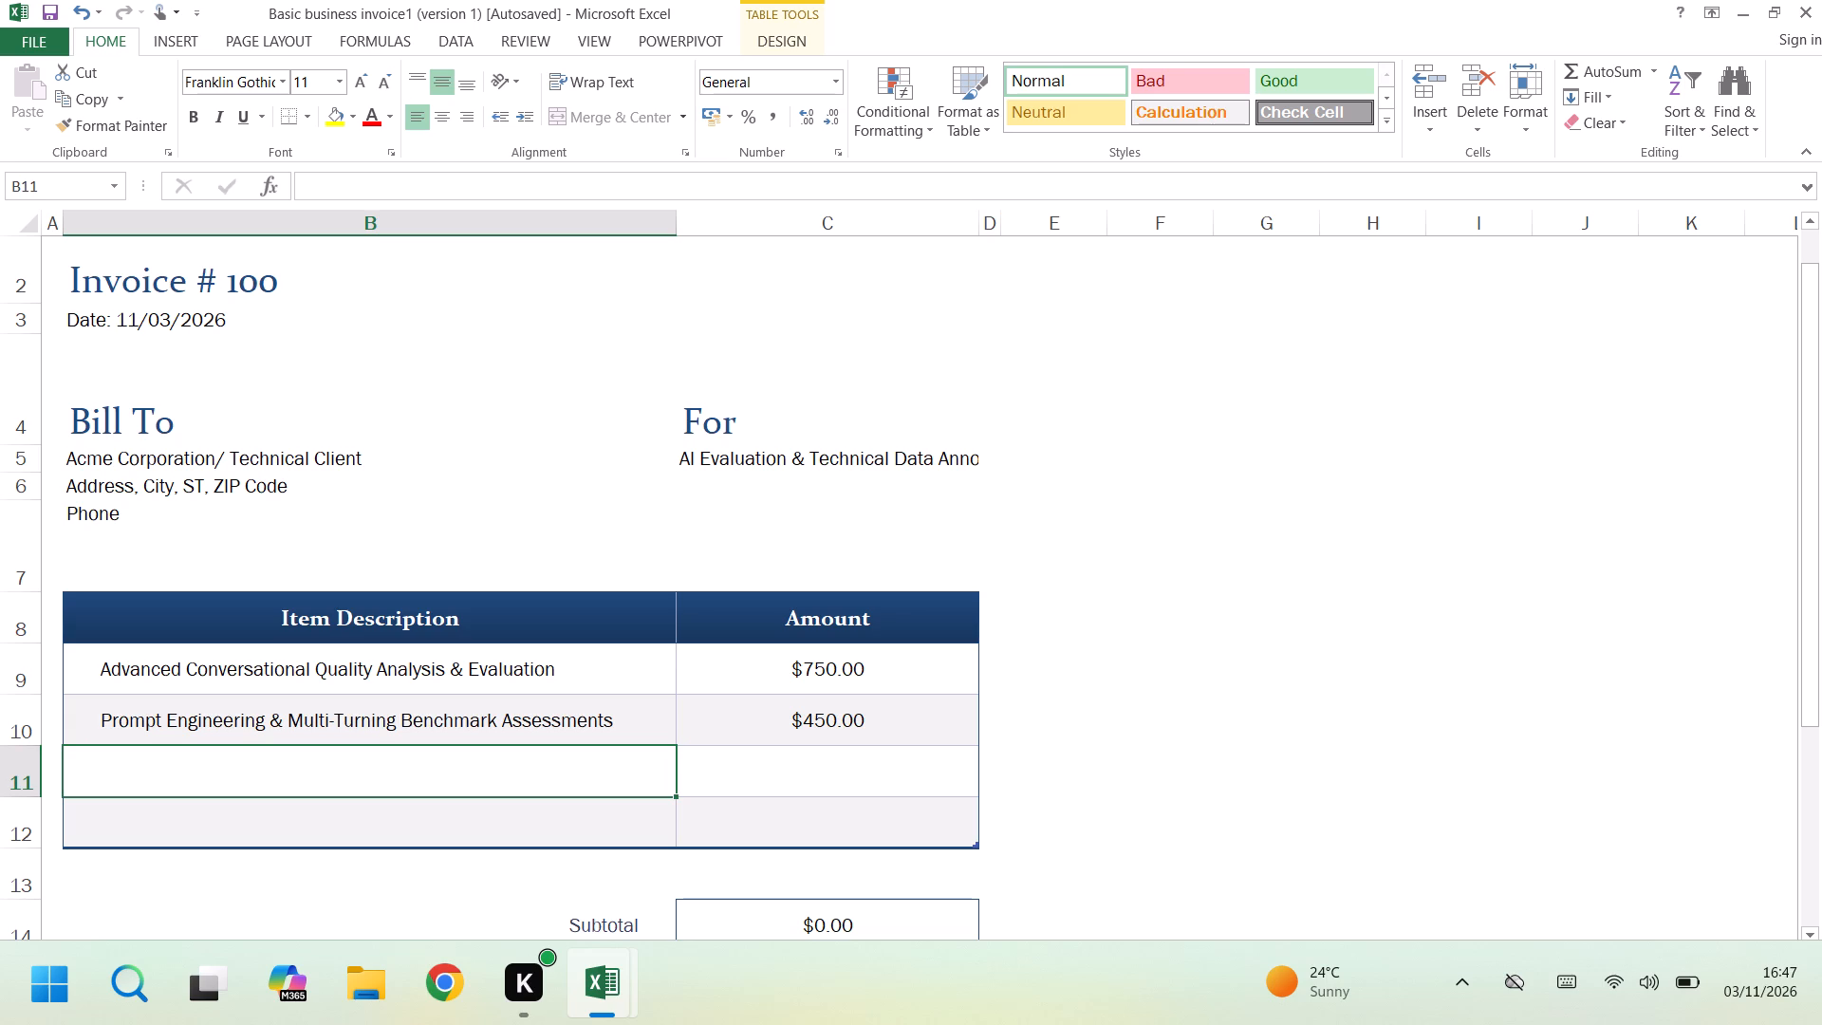
Enter "Data Annotation & Schema Classification (CVAT Platform)" as the third item description, in cell B11.
text(Data)
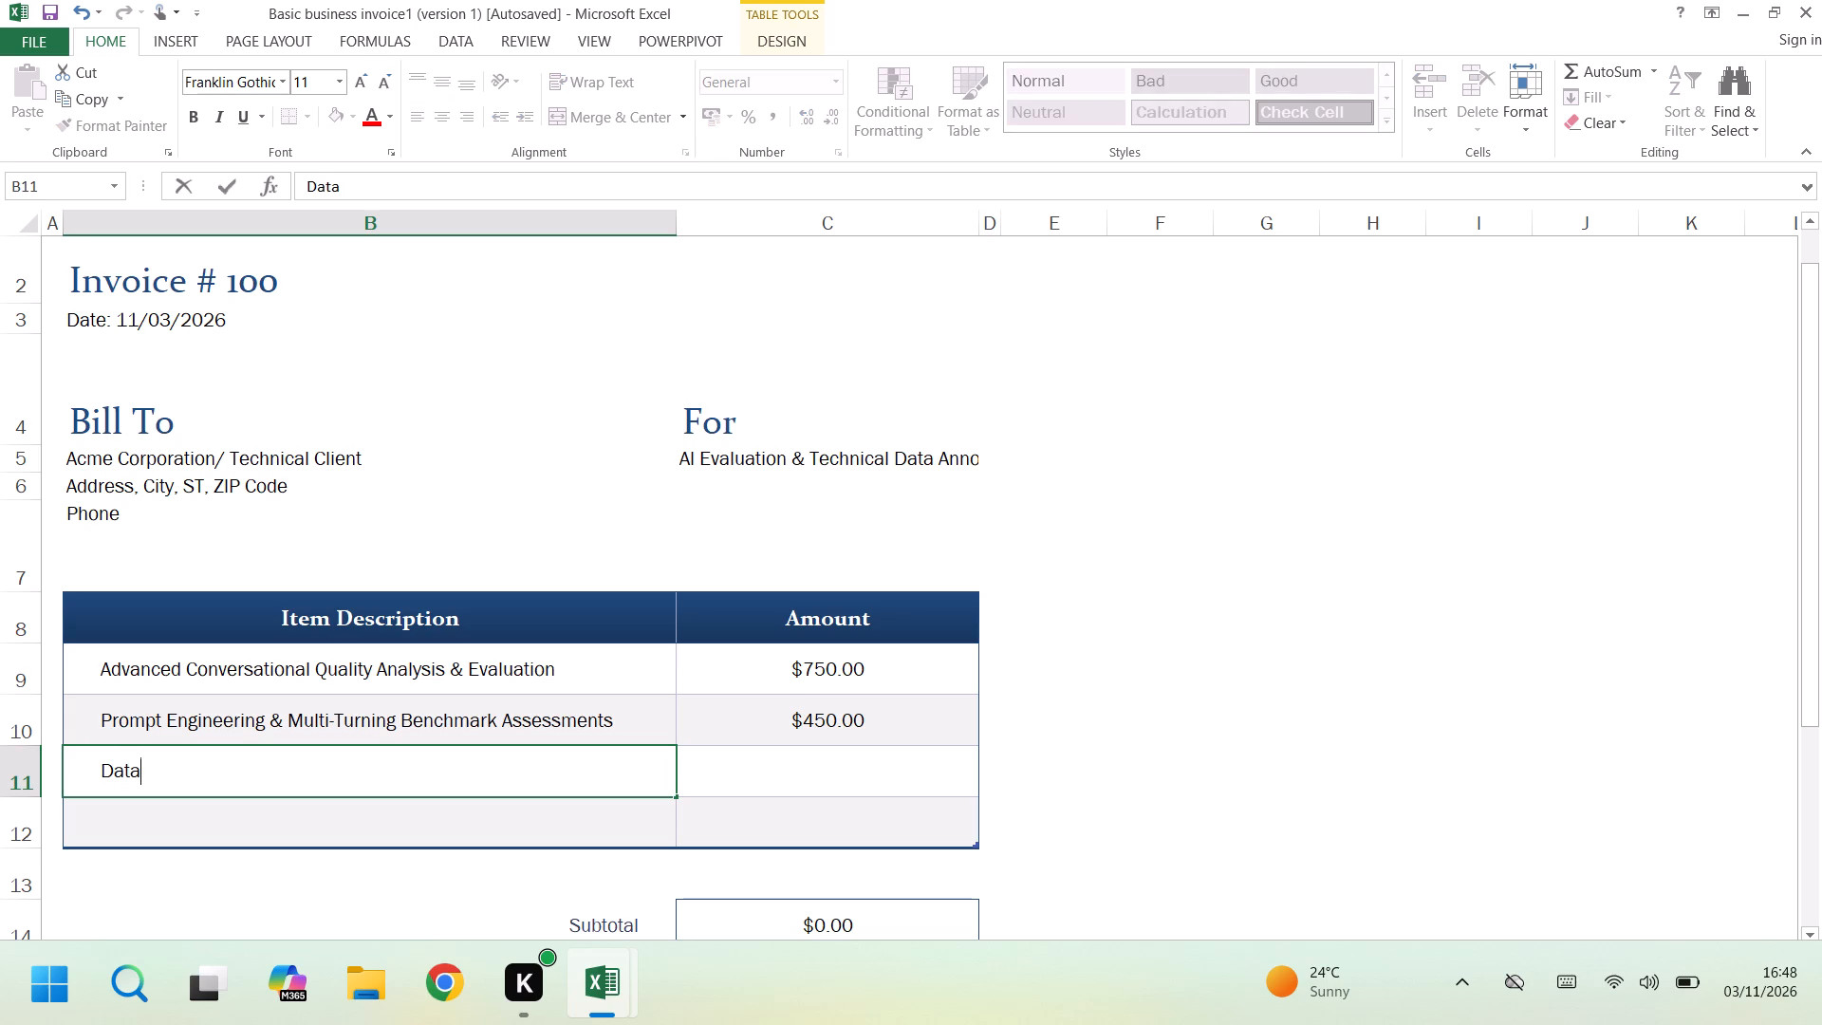
key(space)
text(Annotation)
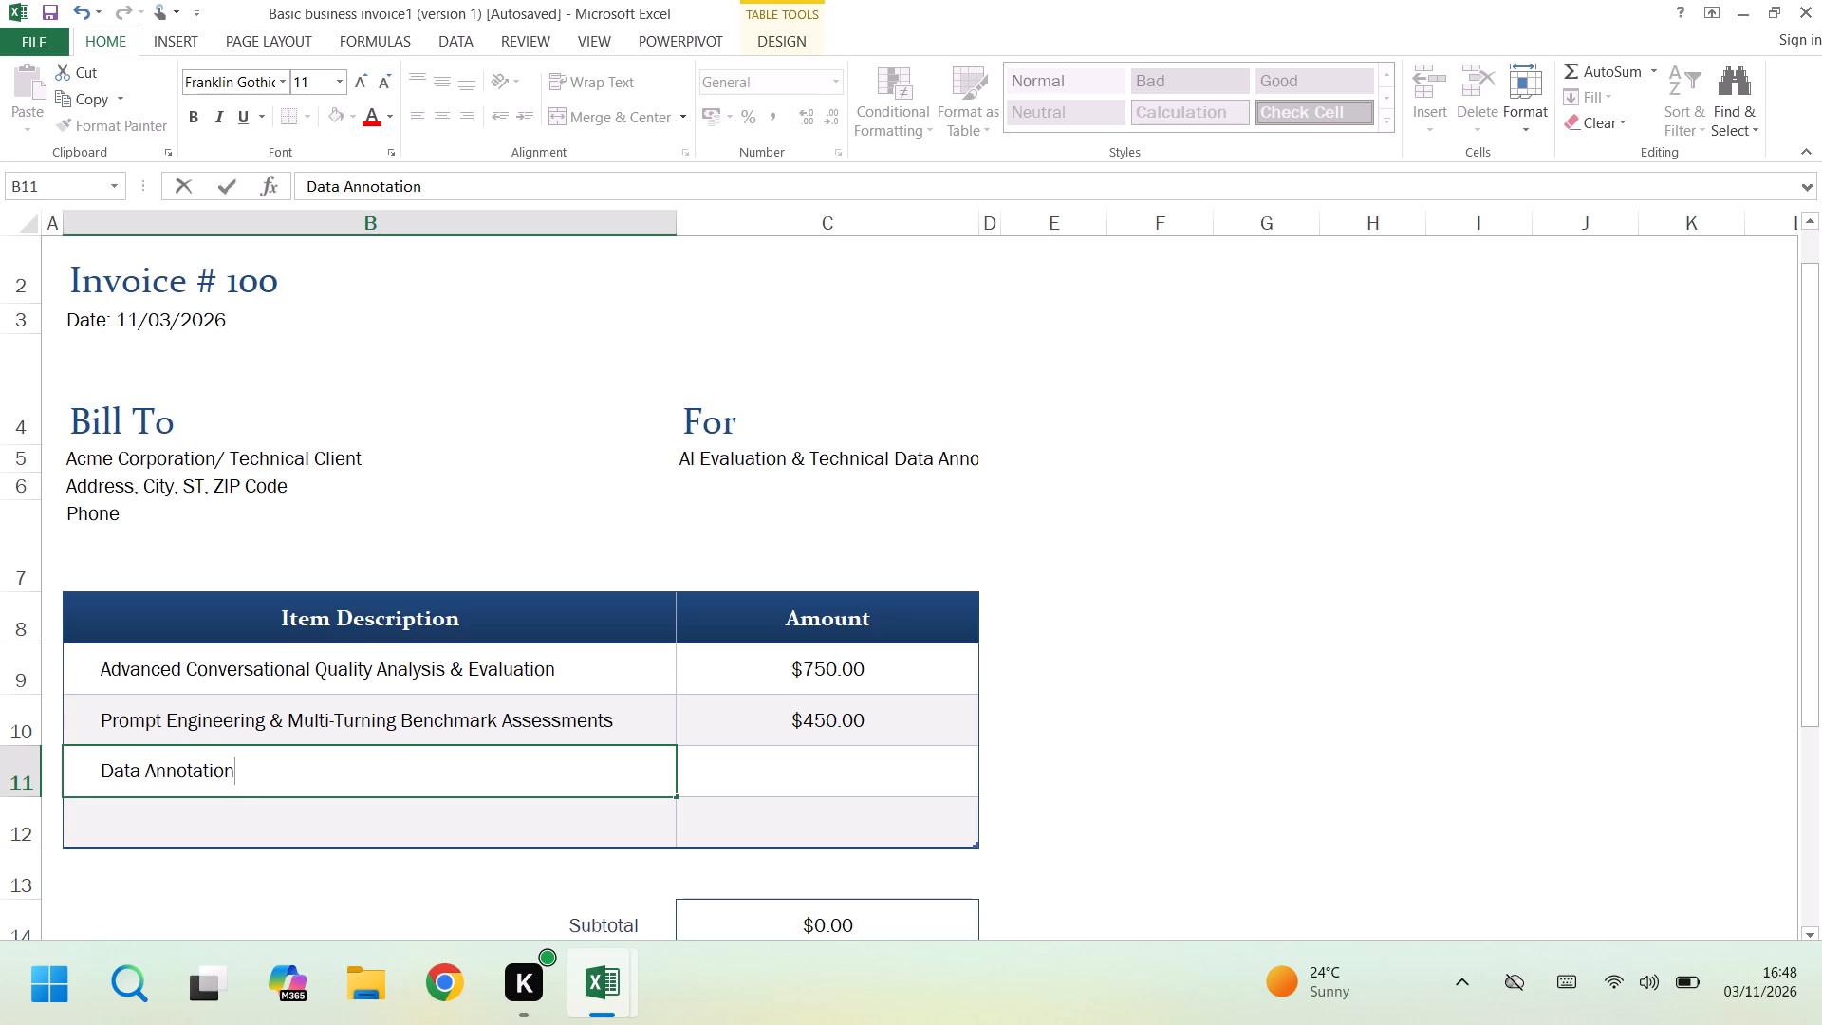
key(space)
text(& Scheme)
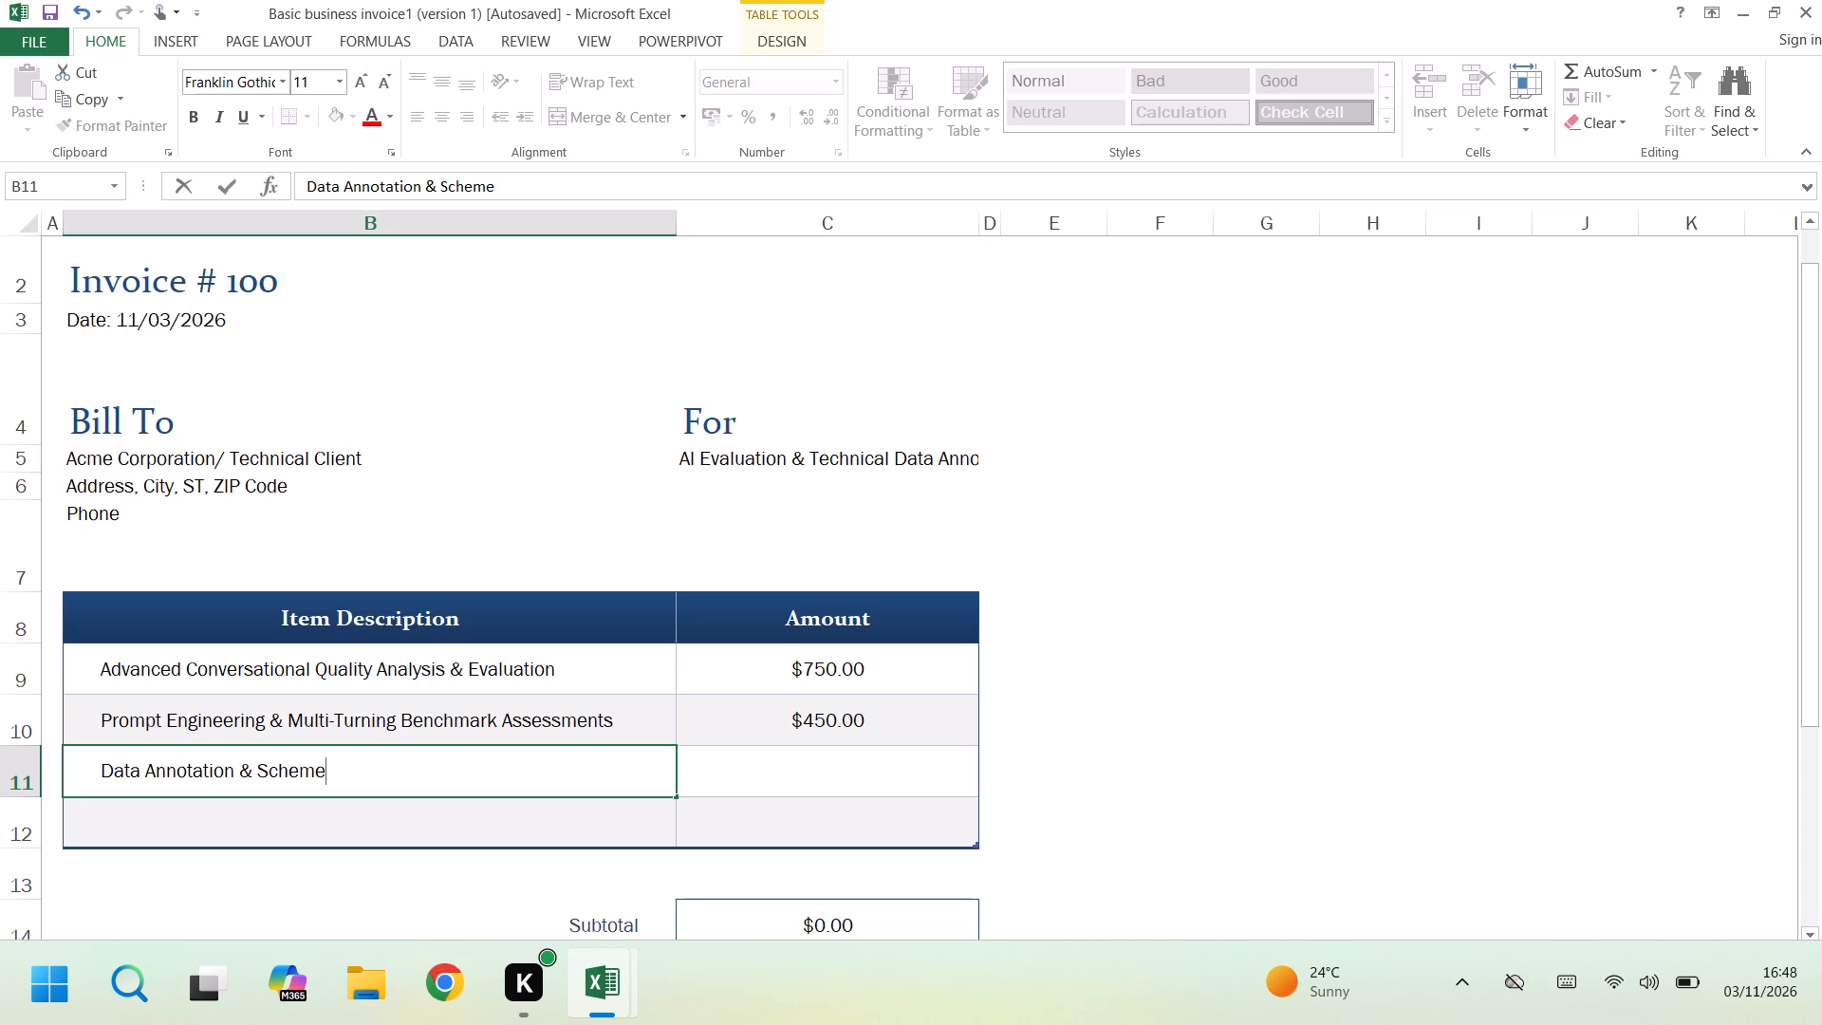
key(BackSpace)
text(a)
key(space)
text(Class)
text(ificatio)
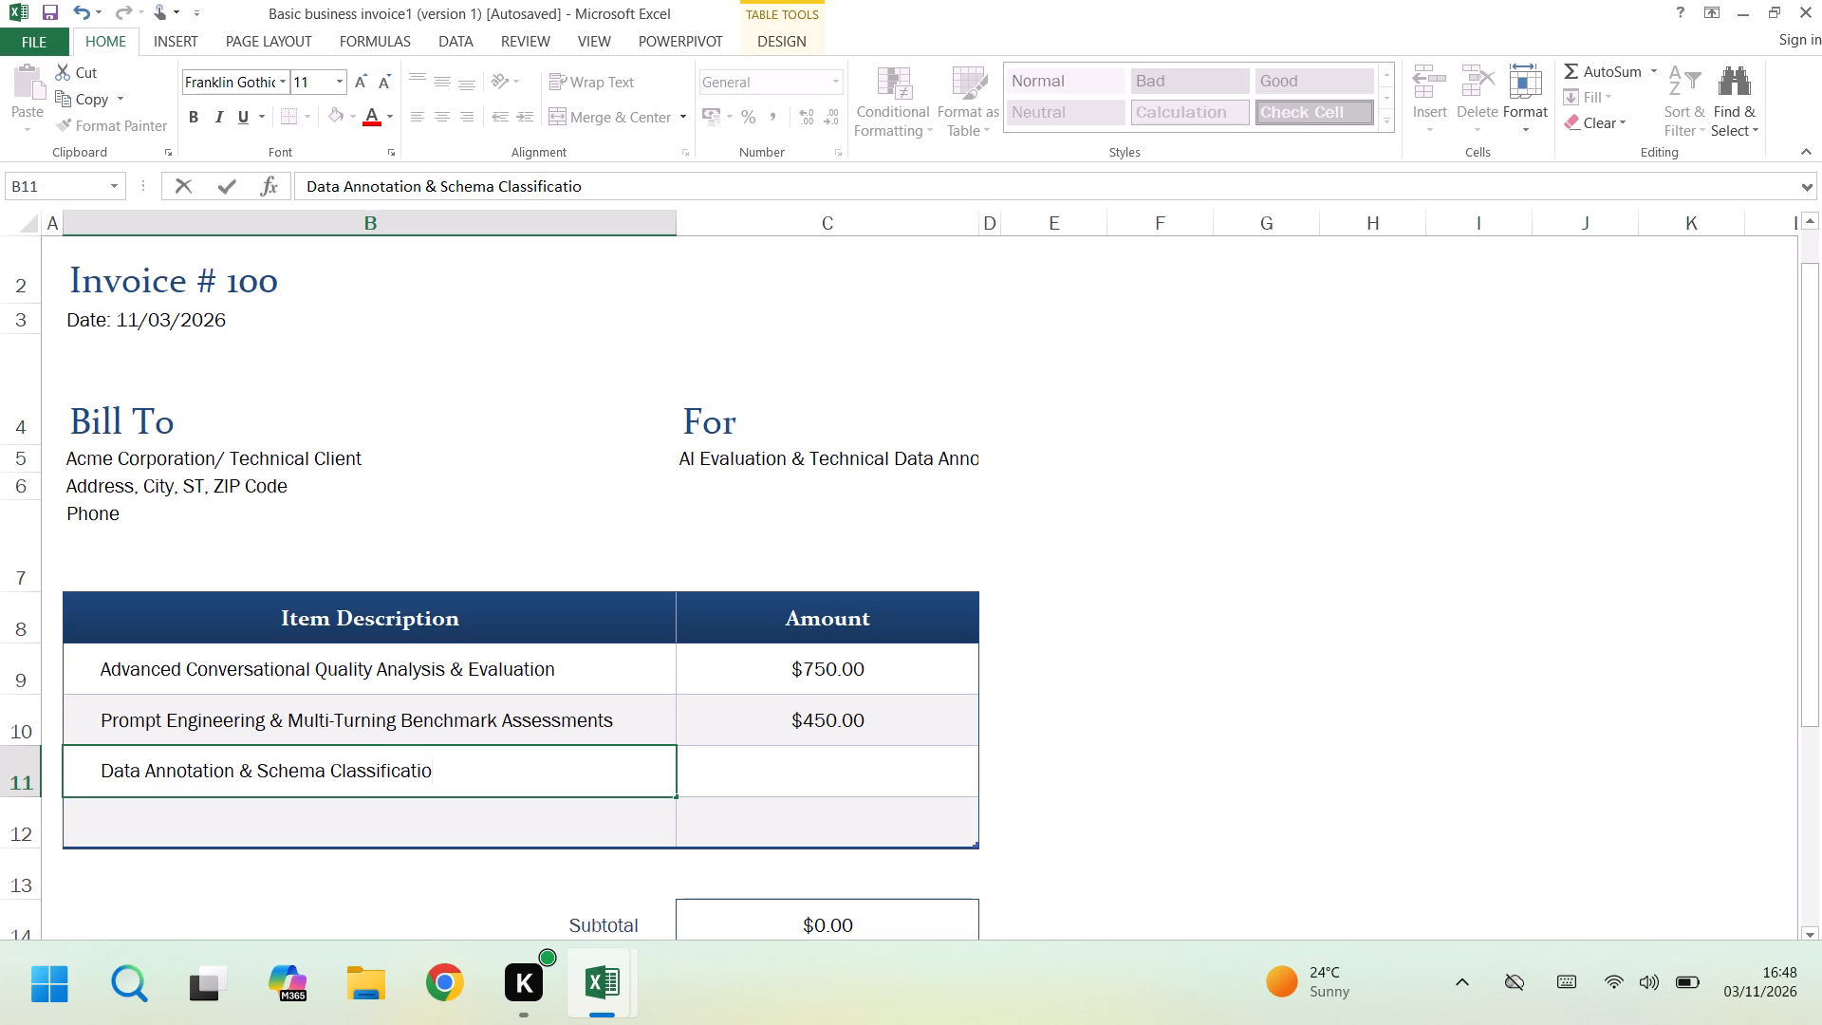
key(n)
key(space)
key(shift+parenleft)
key(shift+c)
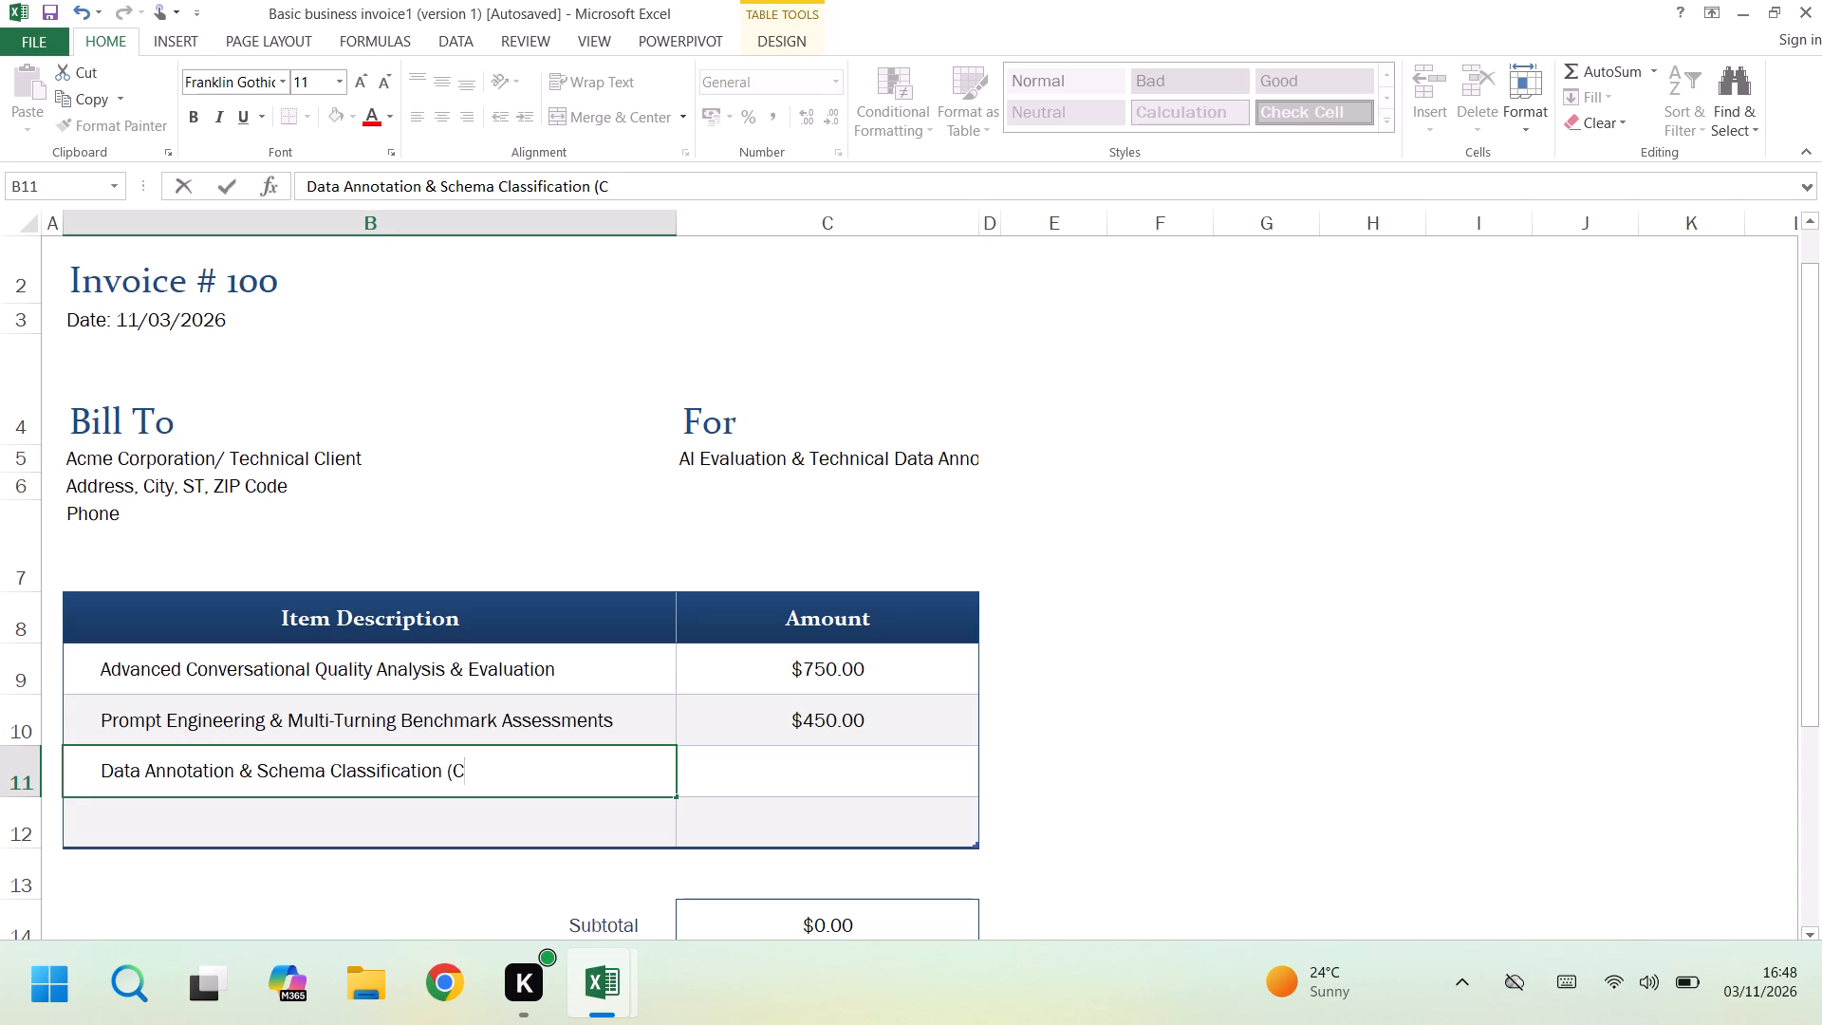
key(shift+v)
text(AT)
key(space)
key(shift+p)
key(l)
text(at)
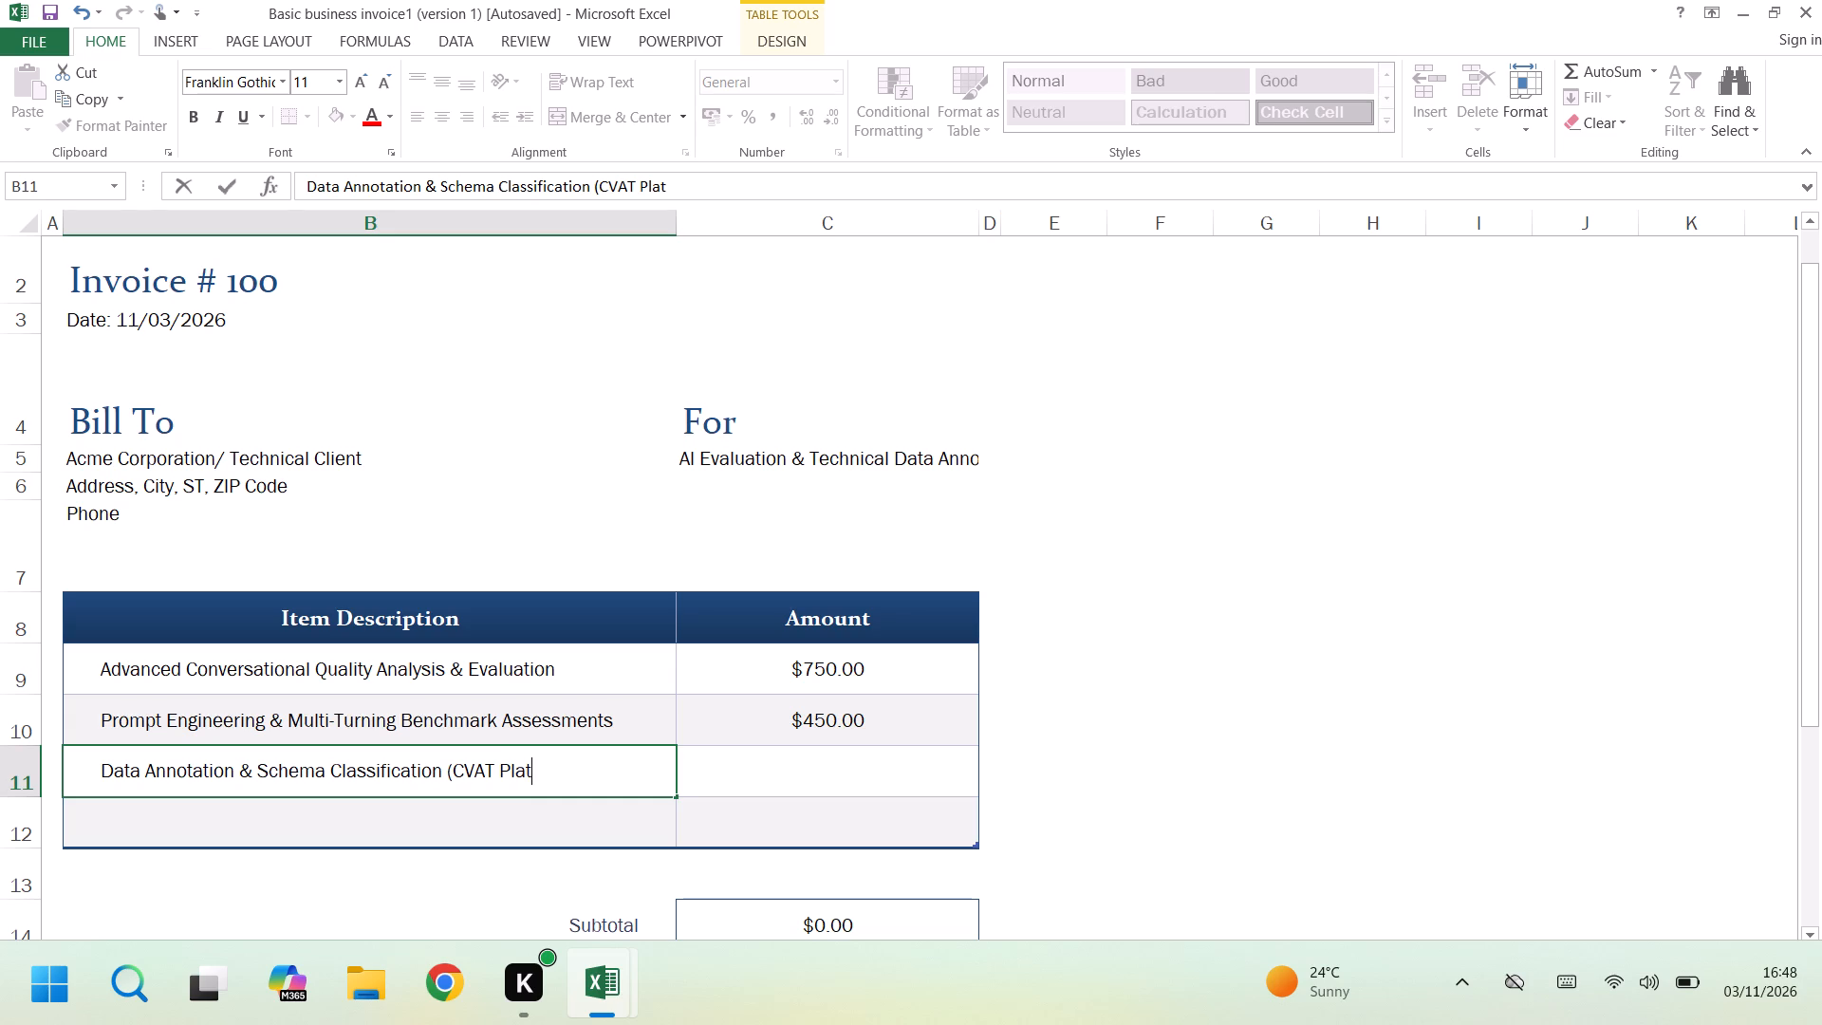
text(form)
key(shift+parenright)
key(Tab)
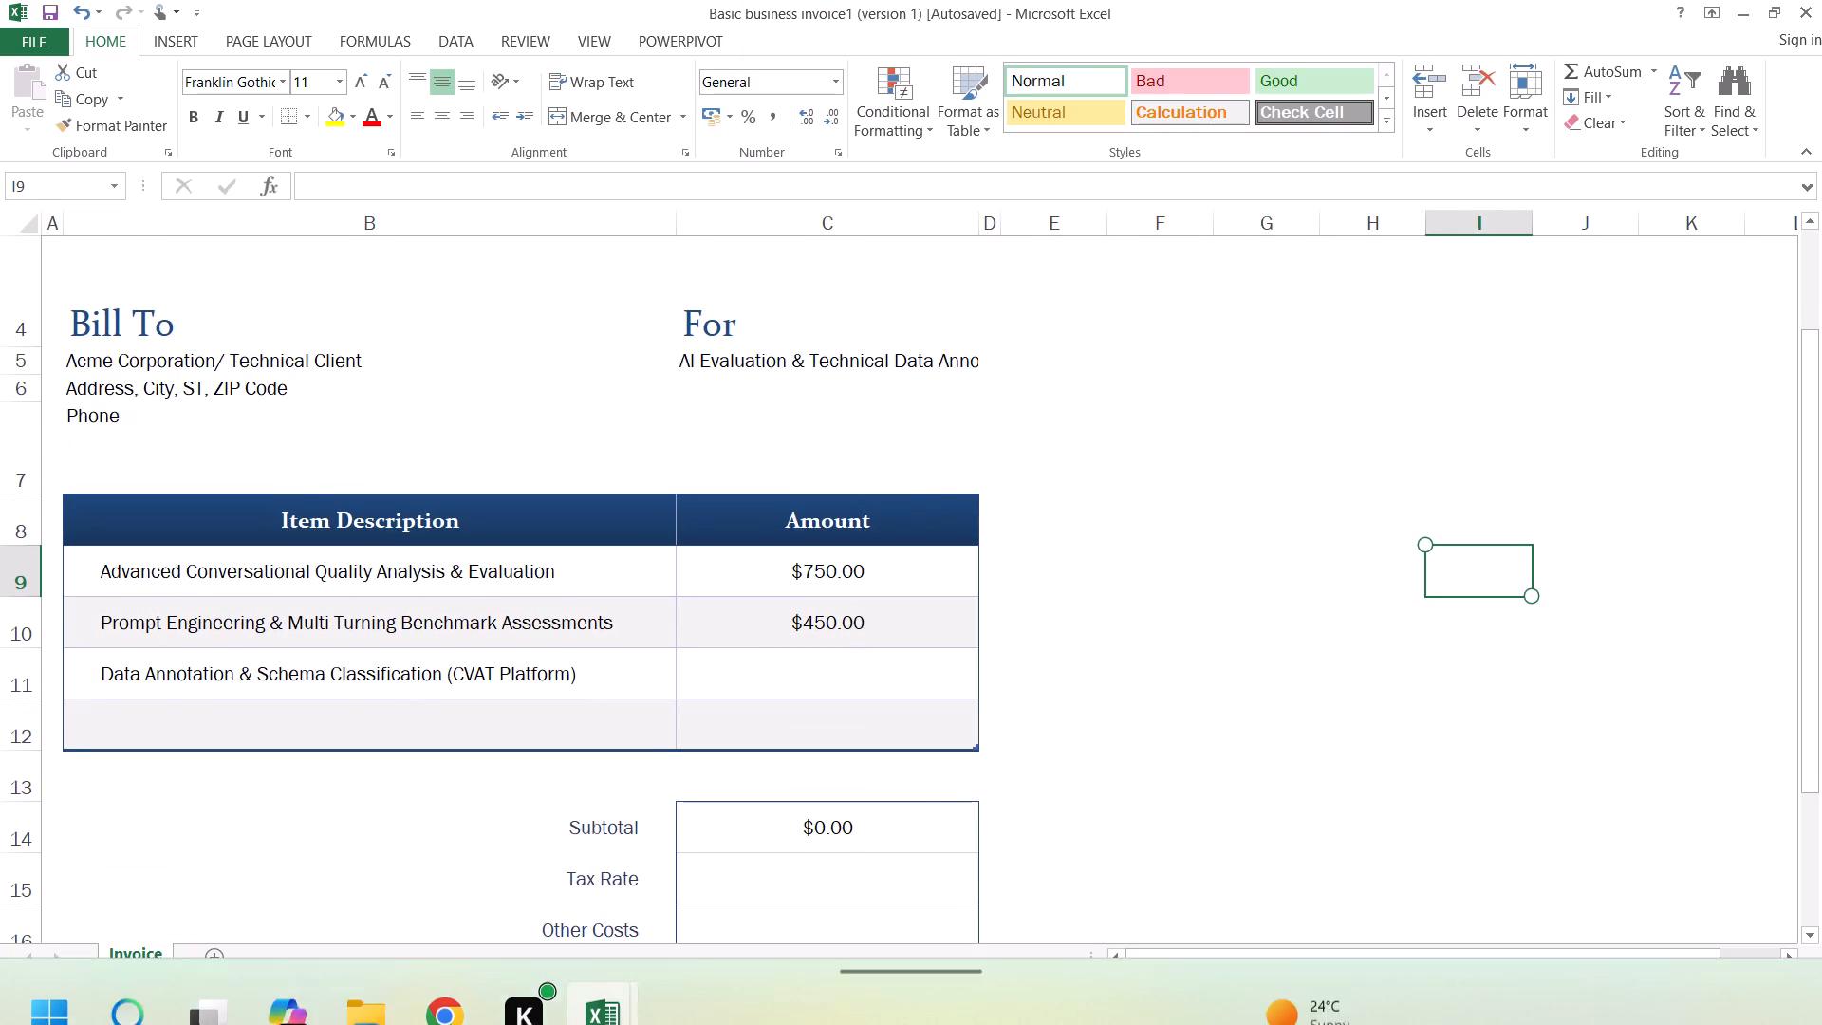
Enter $300.00 as the amount for the third invoice item, in cell C11.
click(734, 682)
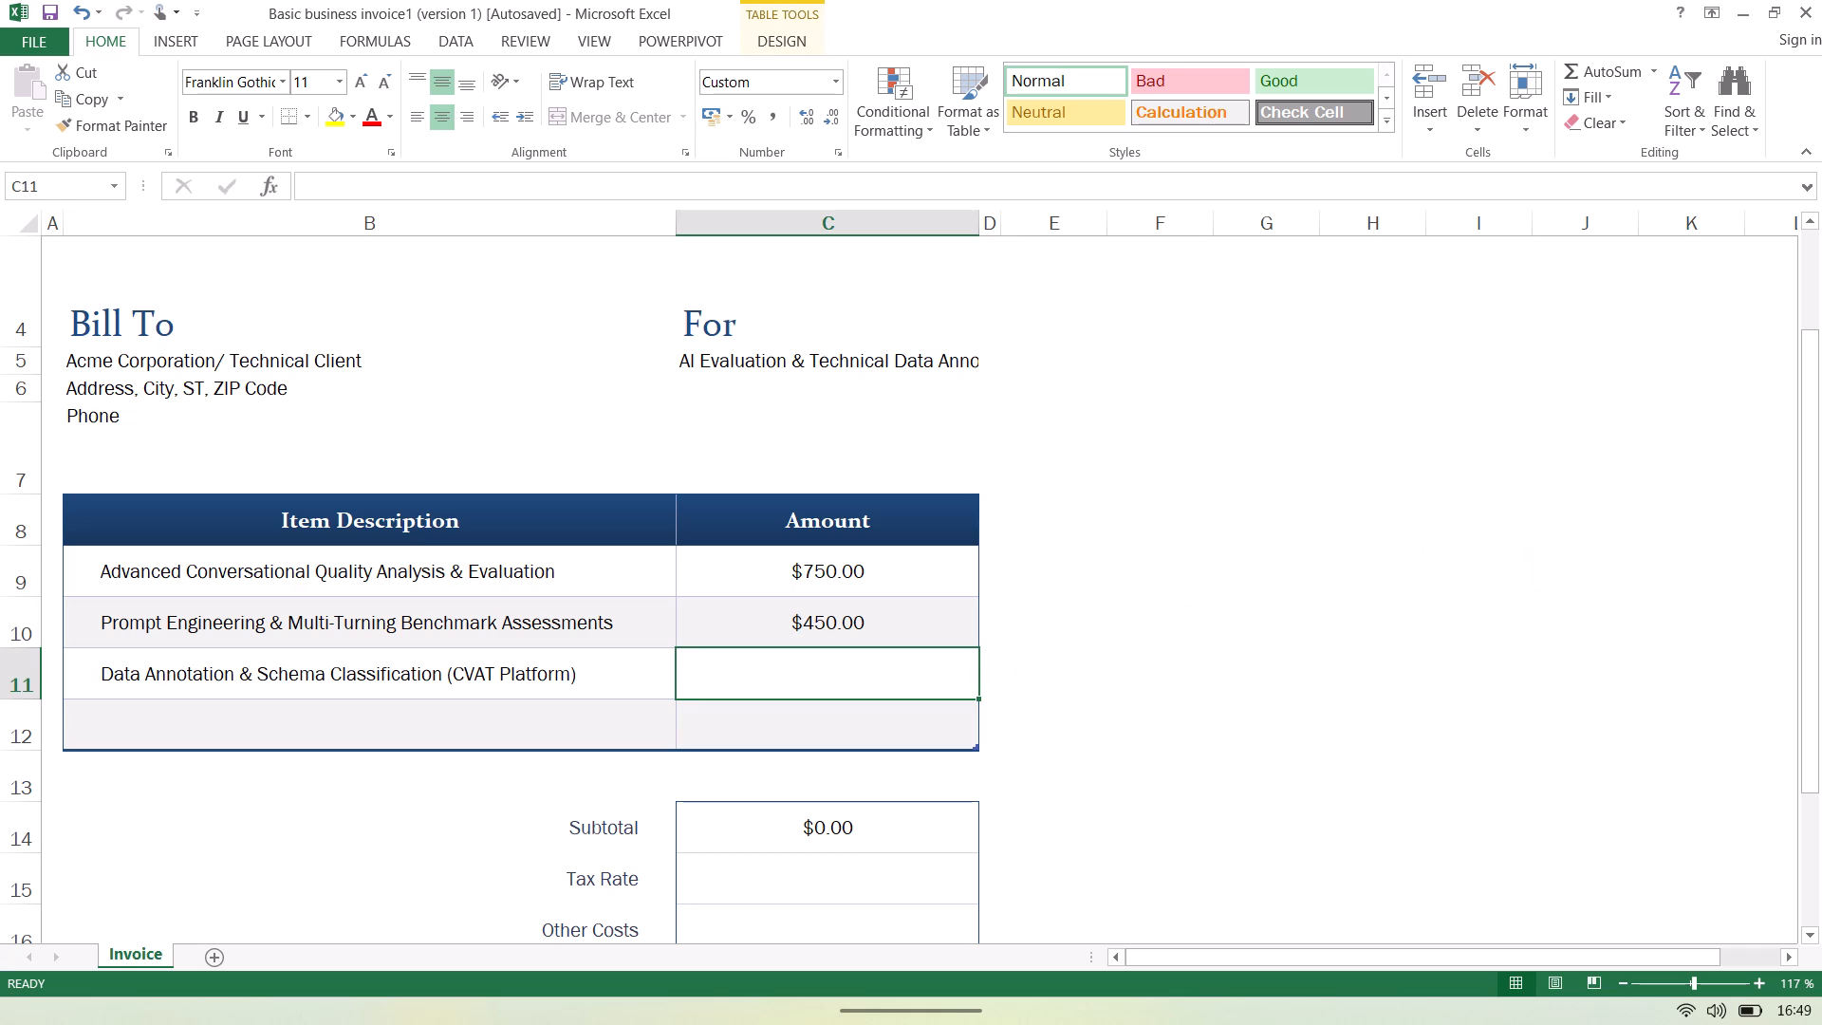
text($300)
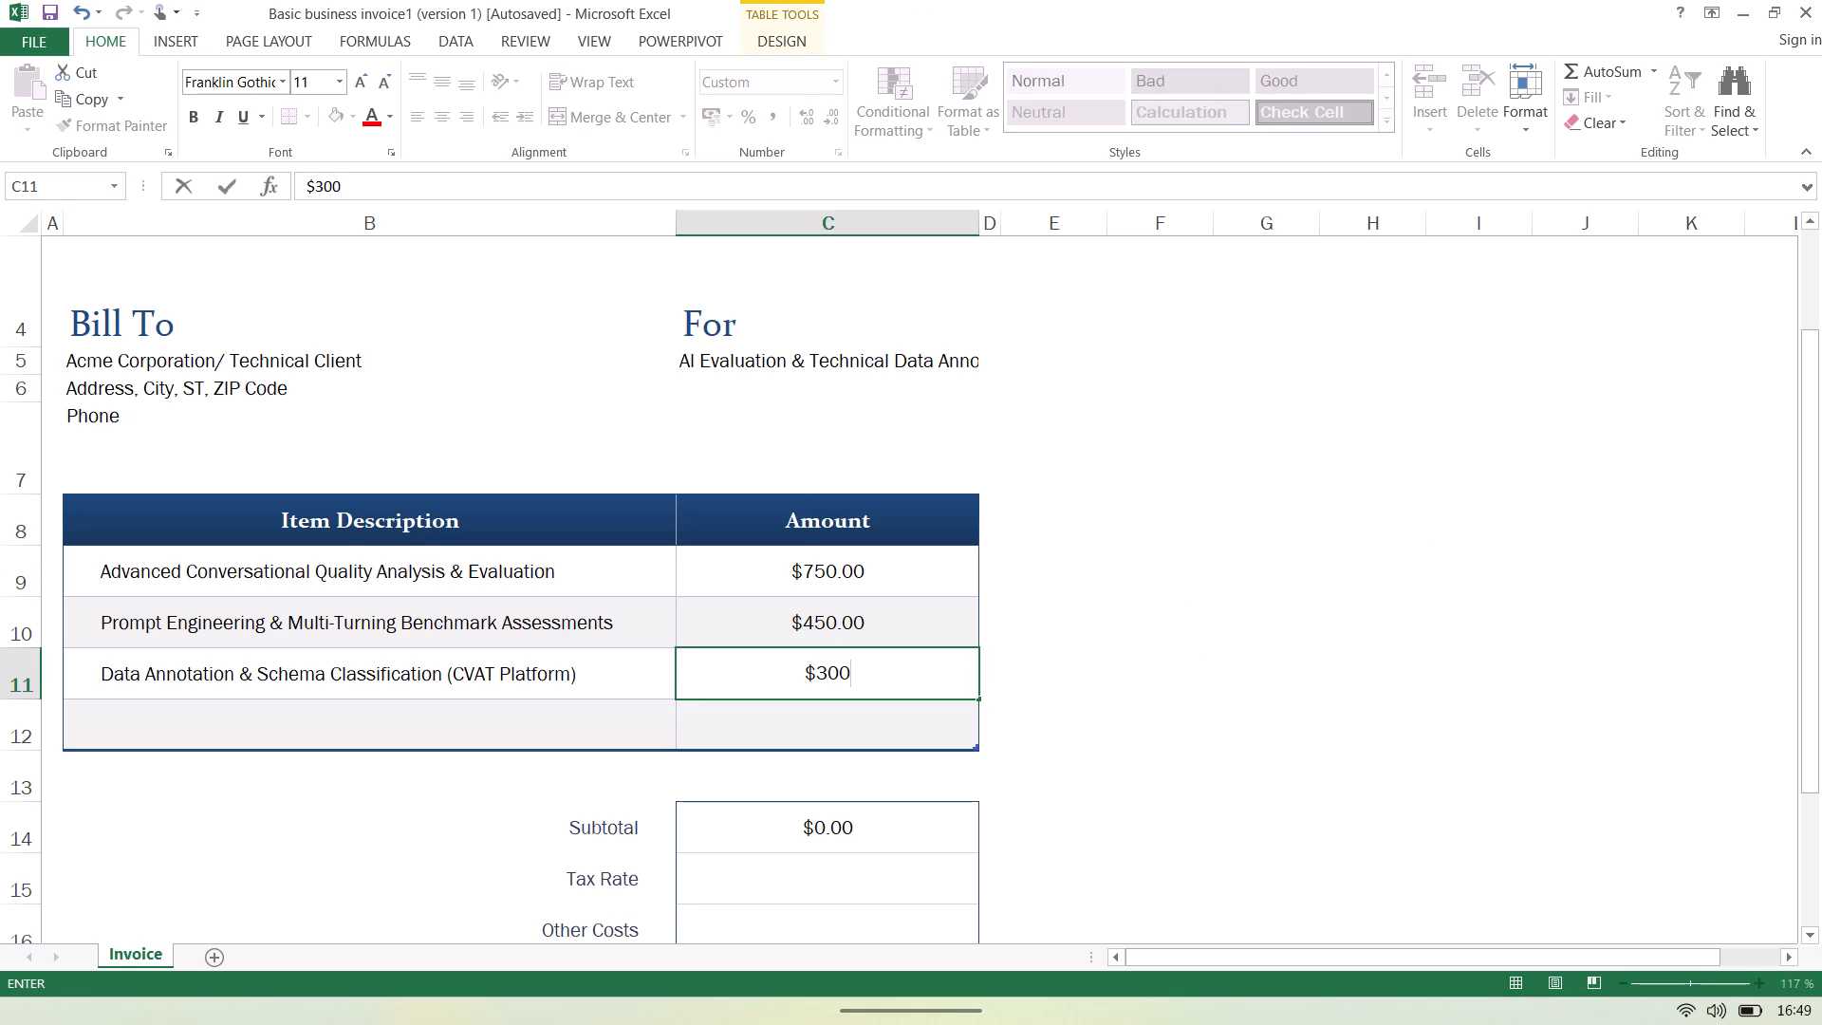
key(period)
text(00)
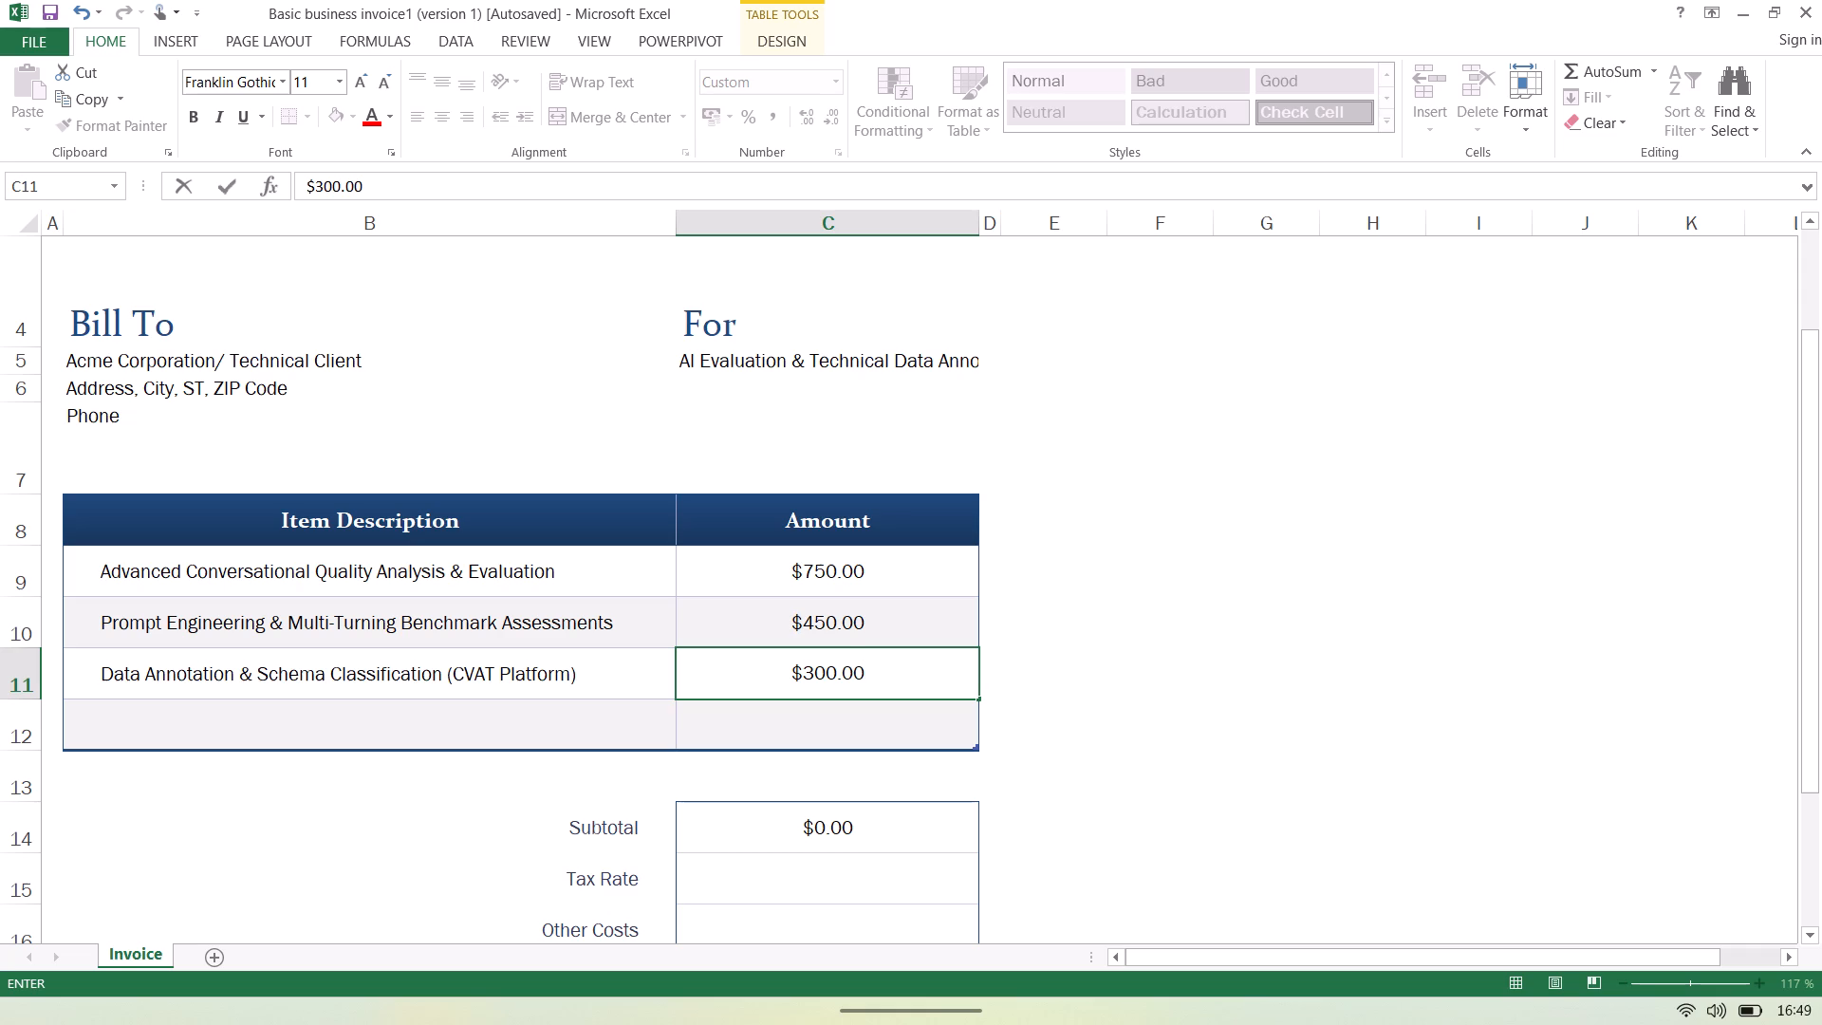
click(976, 751)
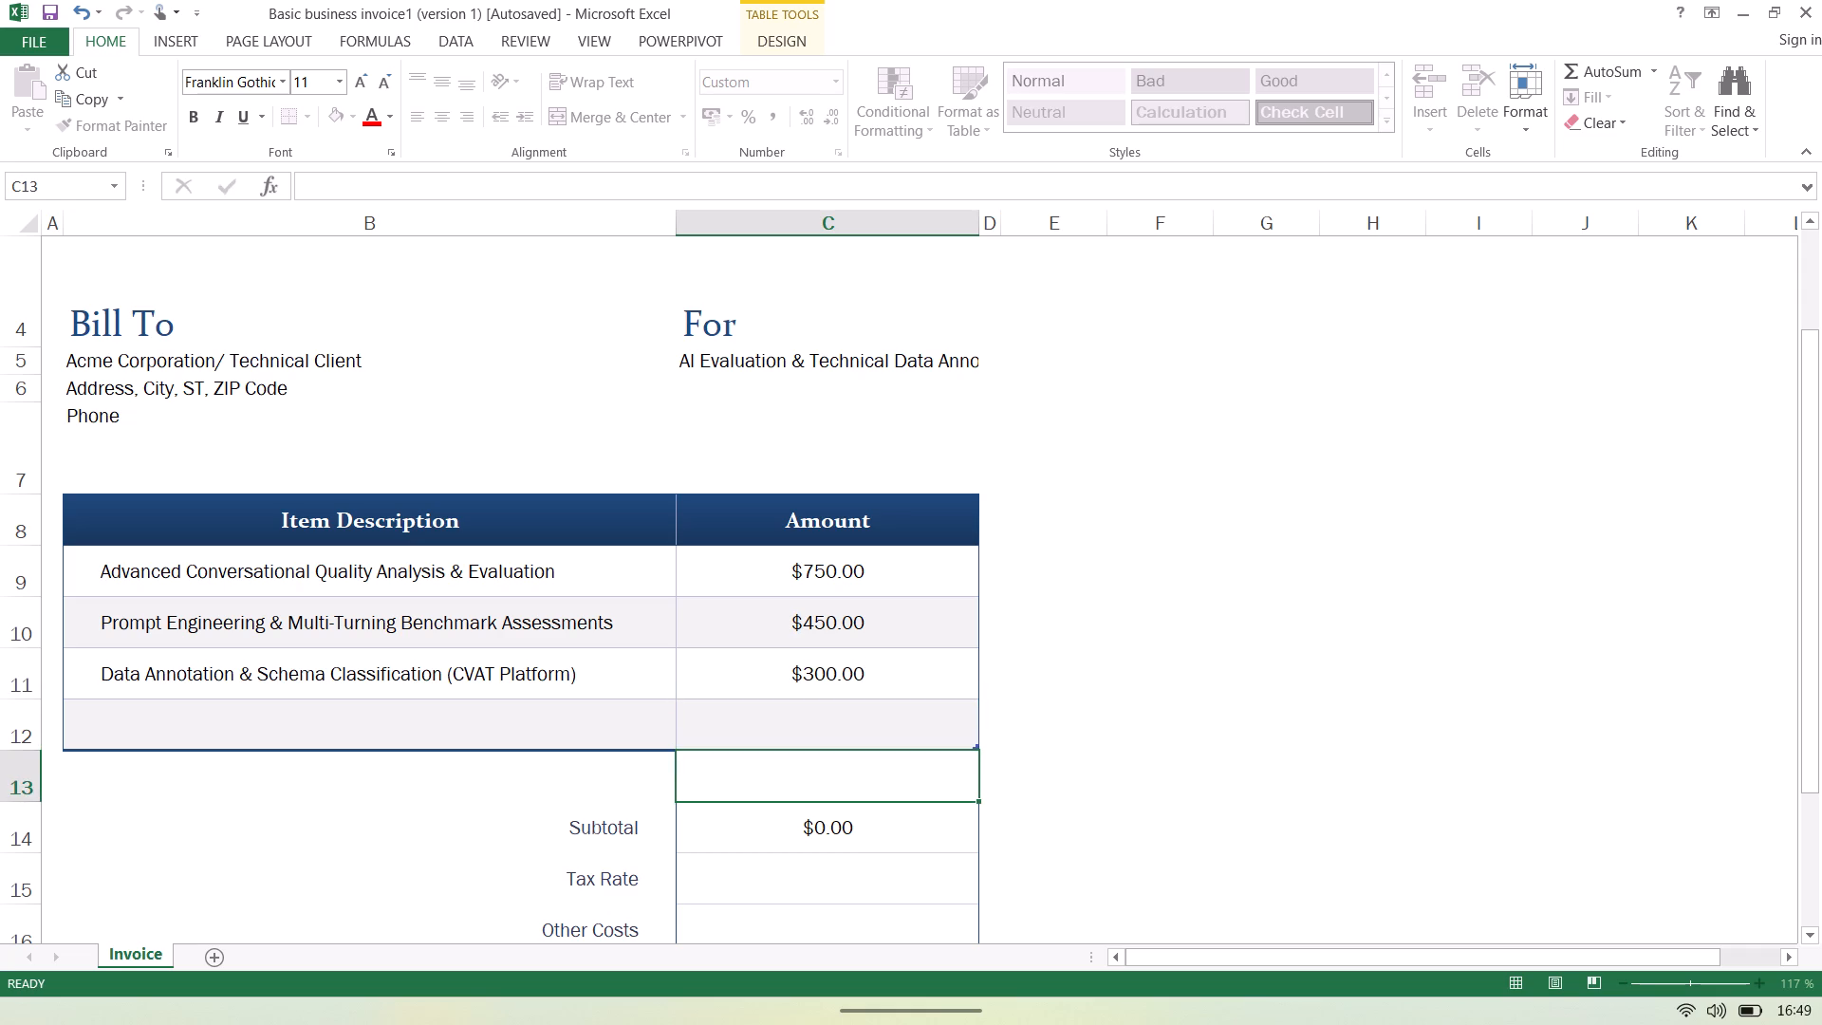
Extend the invoice item table by one row, down to row 13.
click(984, 739)
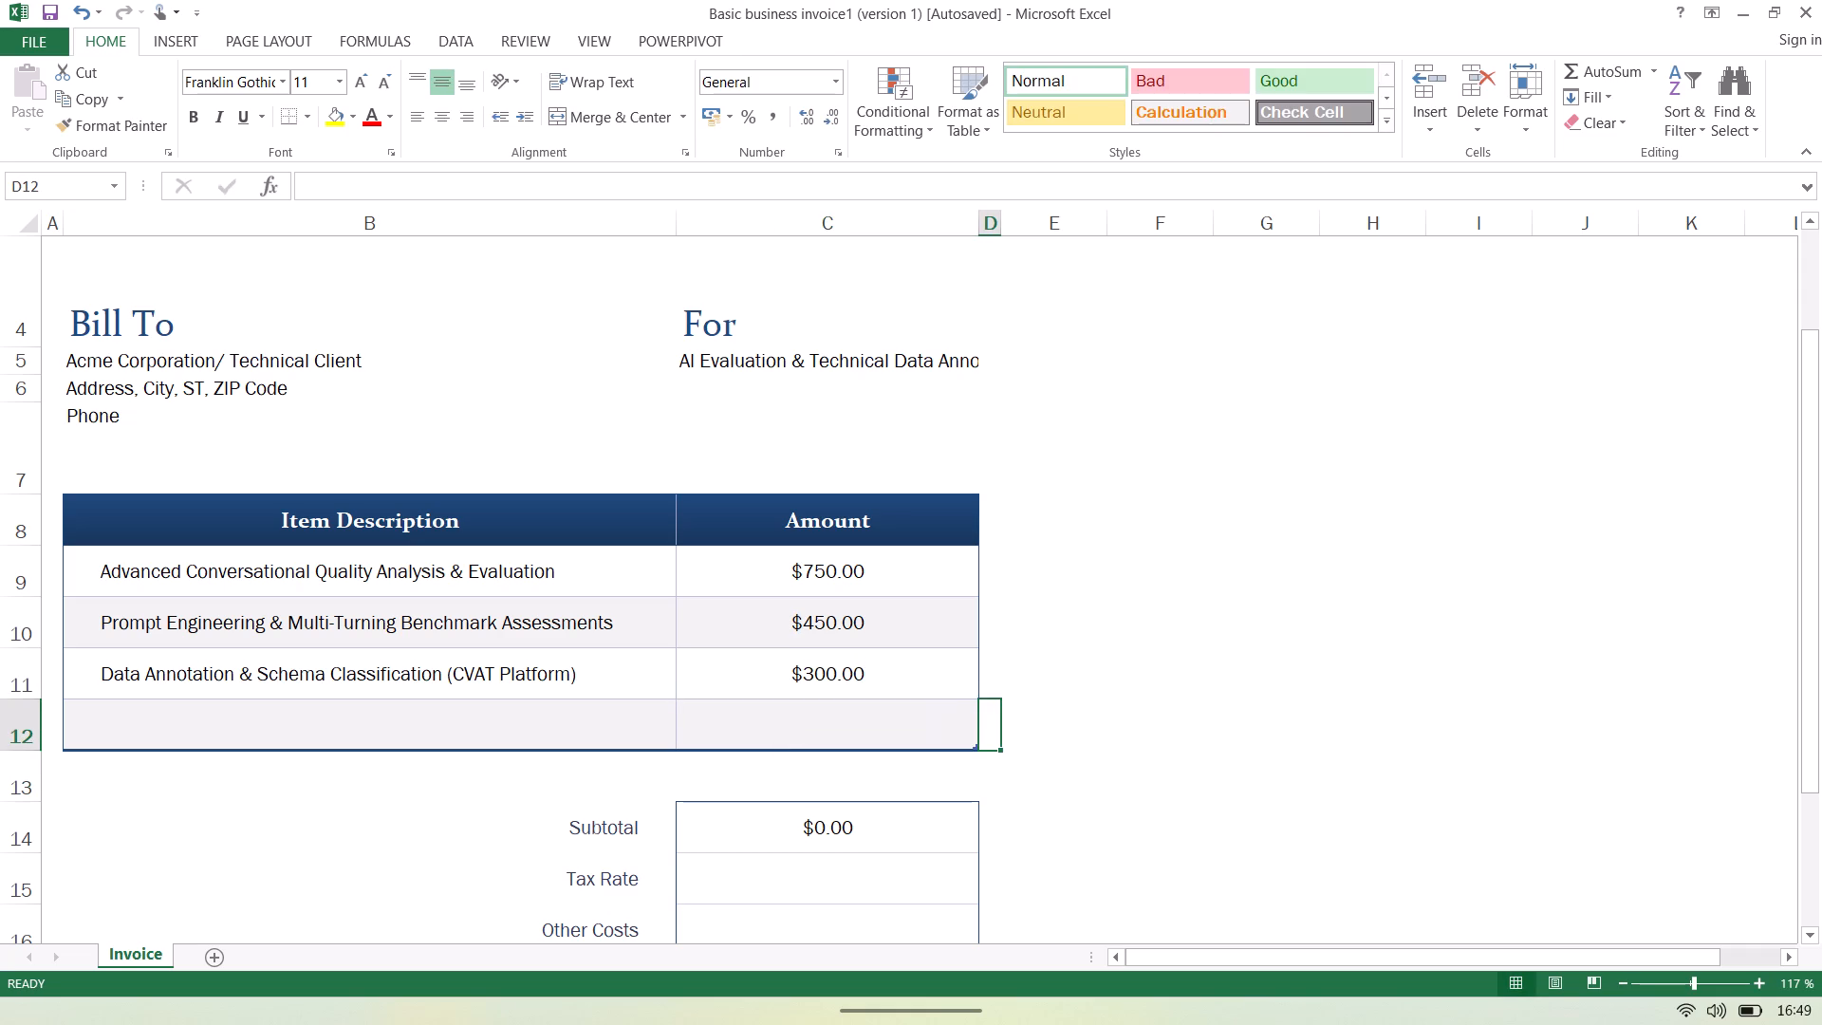
click(606, 737)
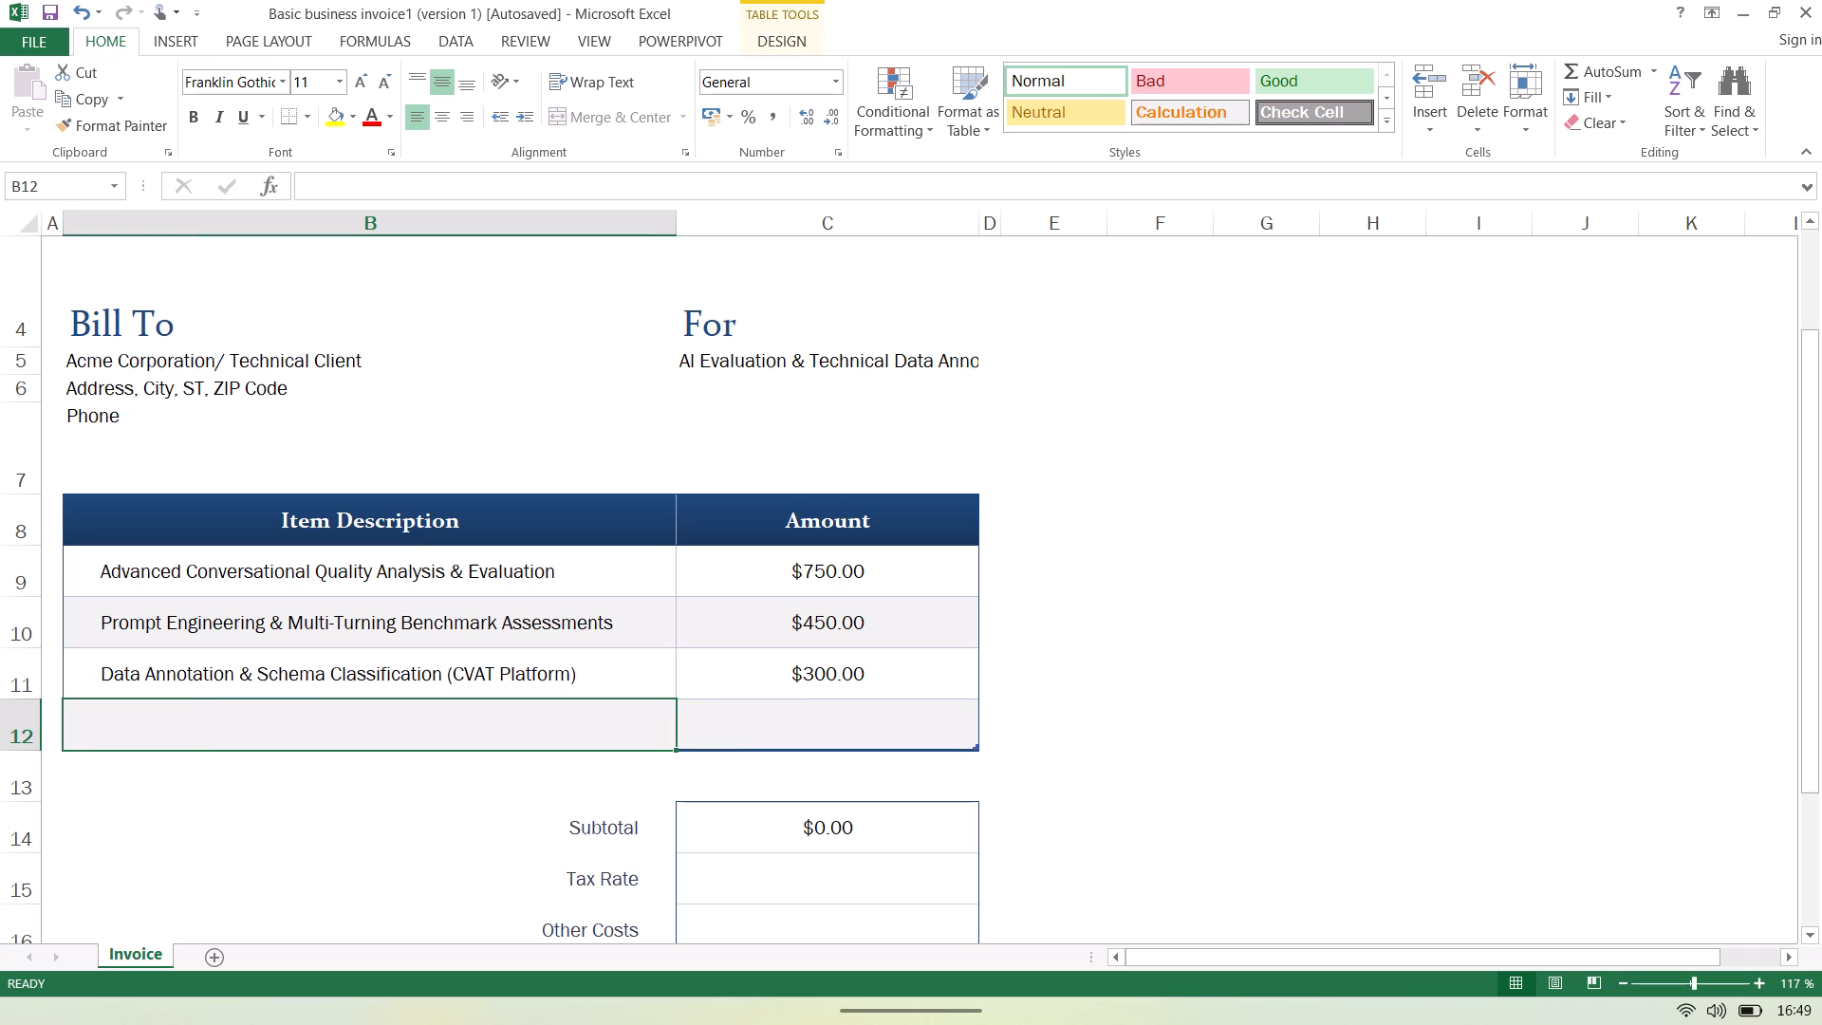
click(612, 520)
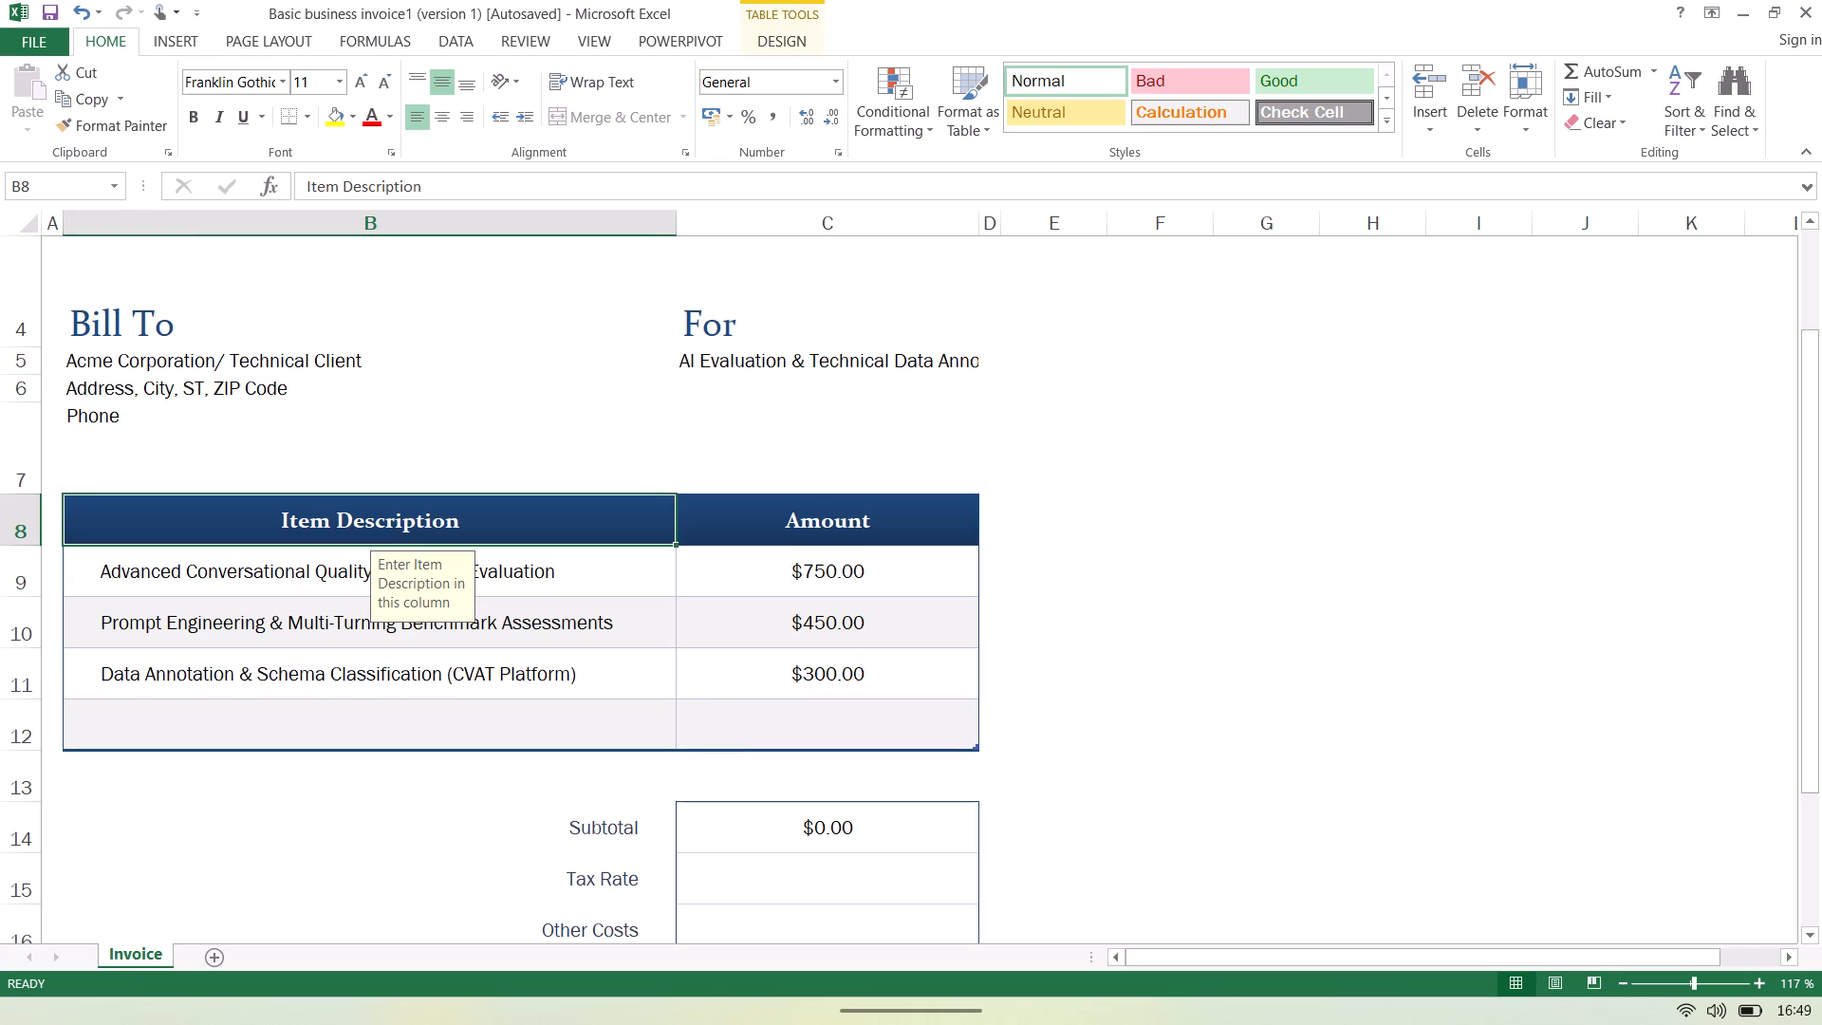
drag(973, 743, 990, 781)
click(1063, 792)
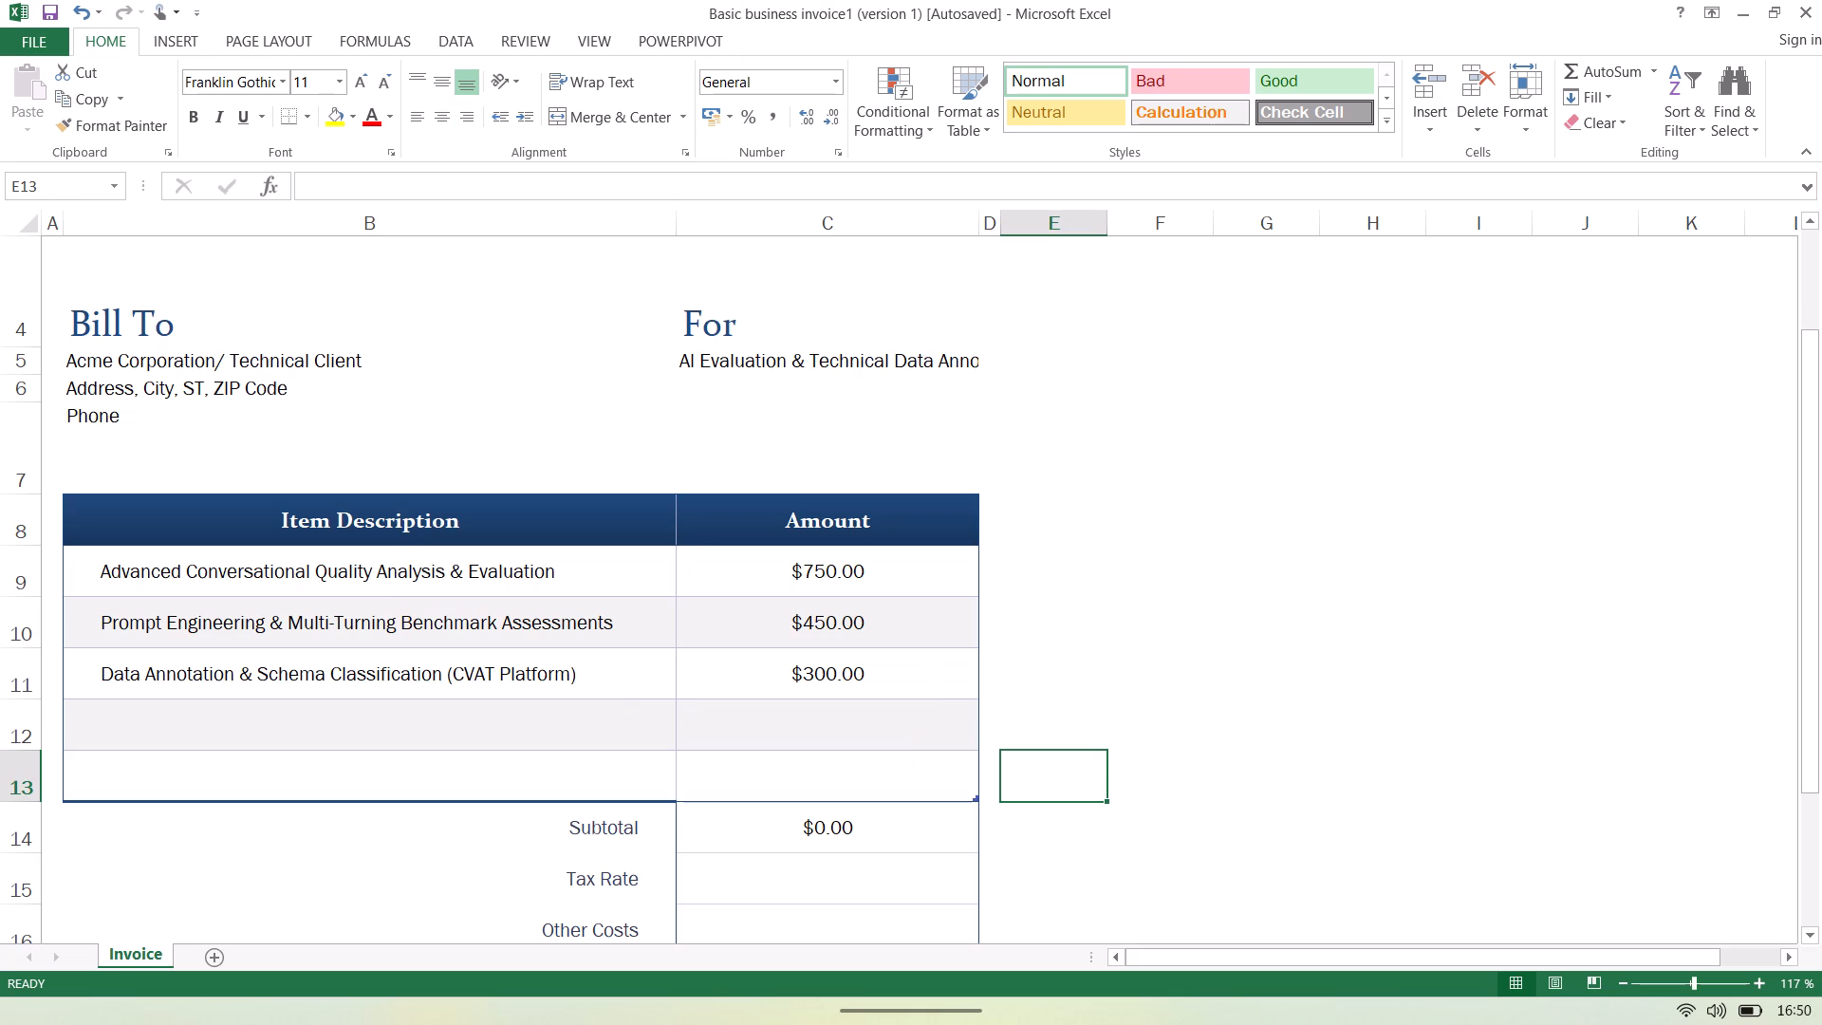
Enter "Technical Workflow Documentation & Quality Auditing" as the fourth item description, in cell B12.
click(133, 751)
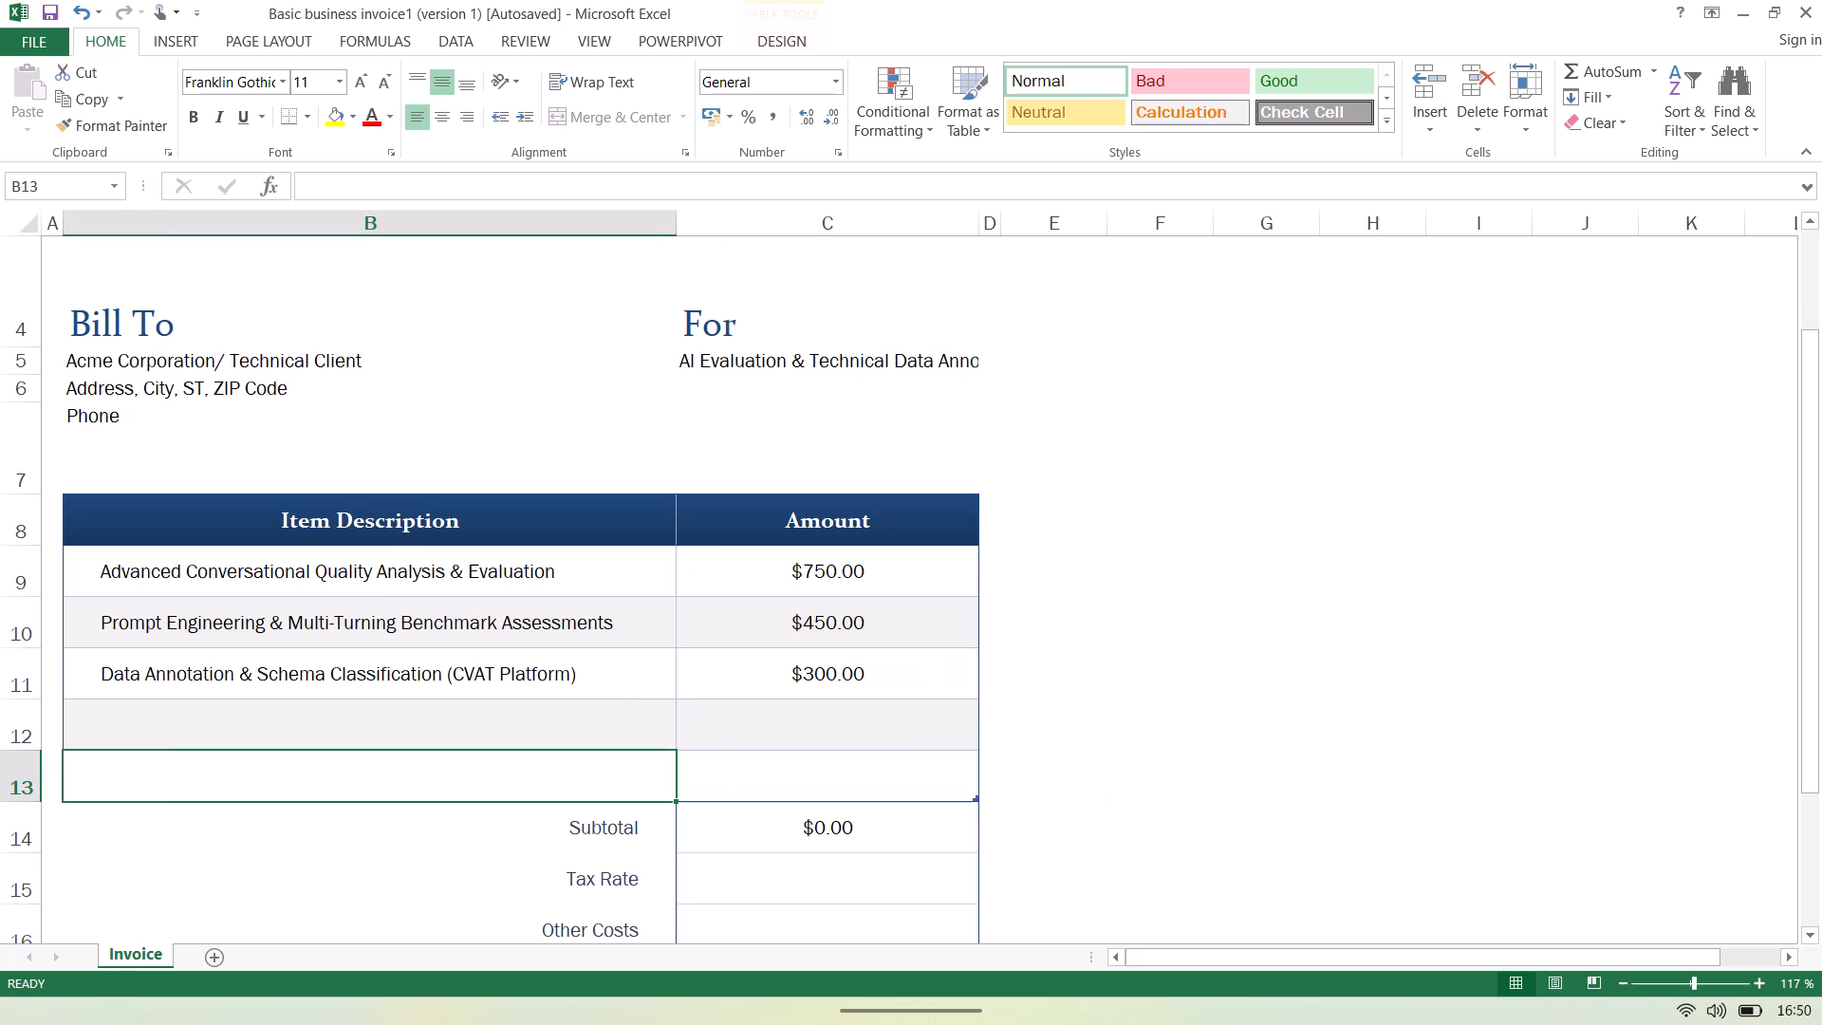
click(139, 720)
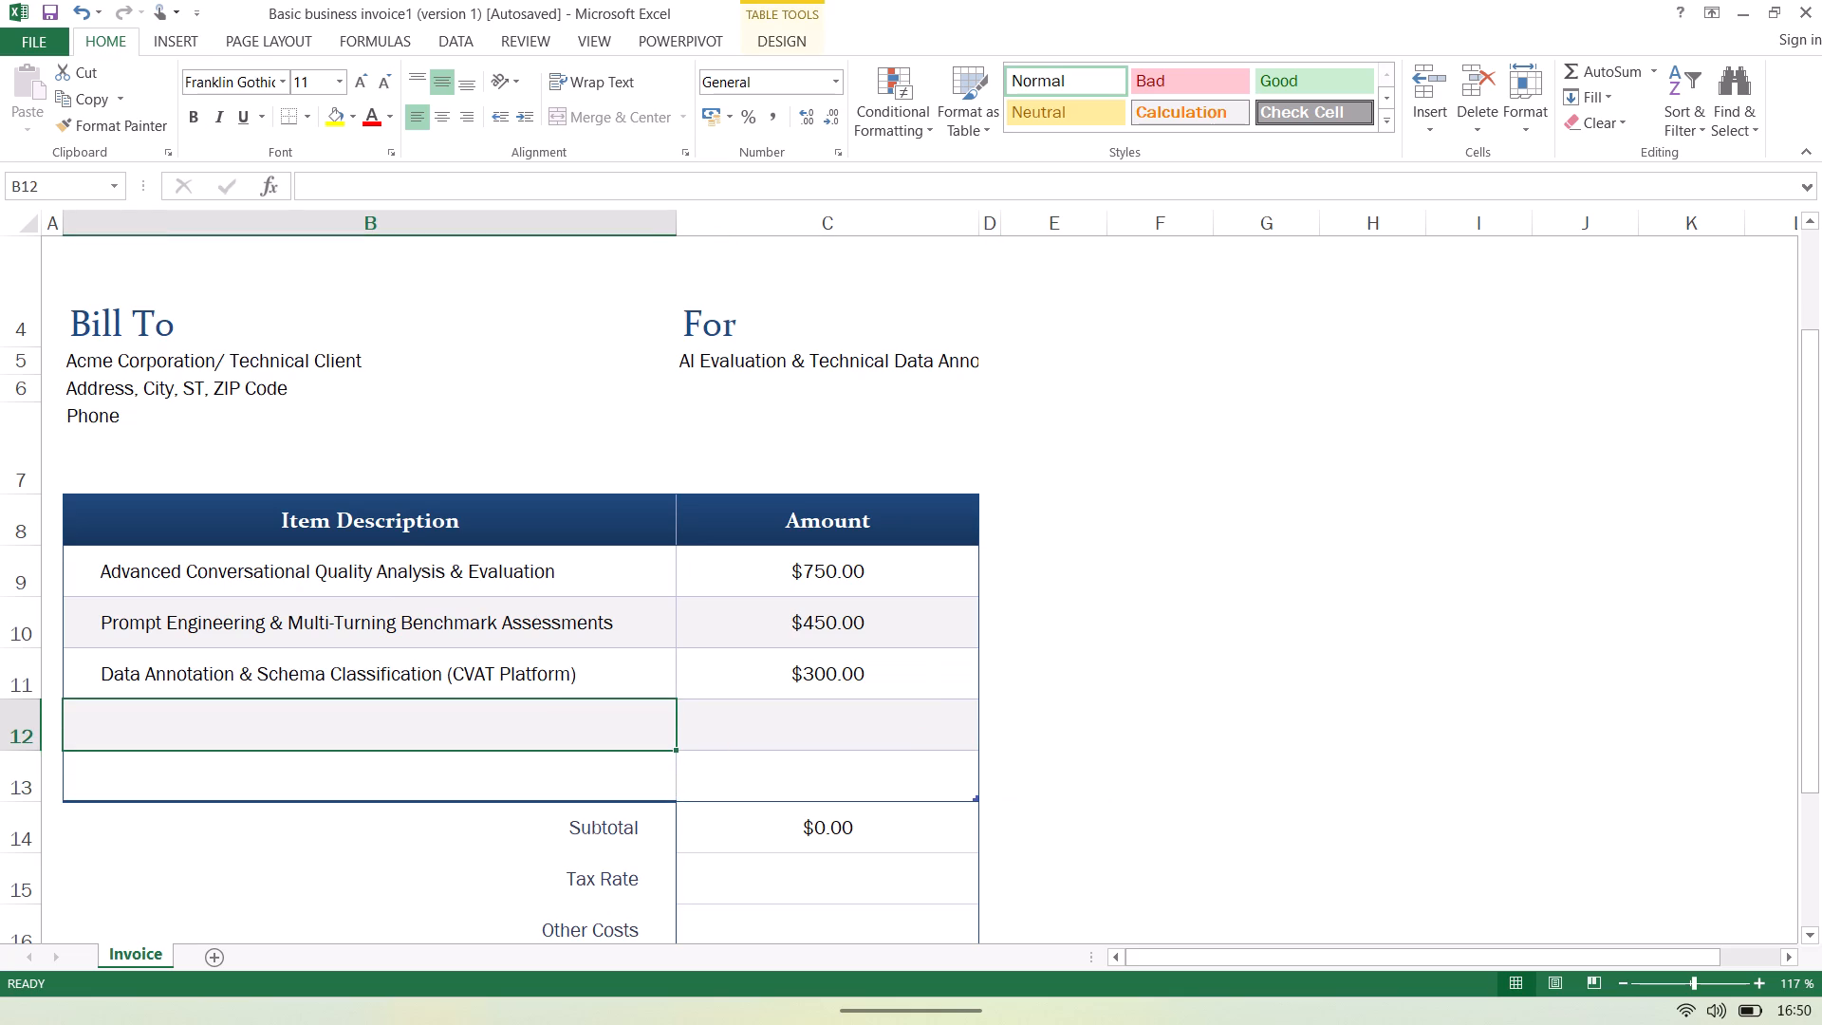
text(Technica)
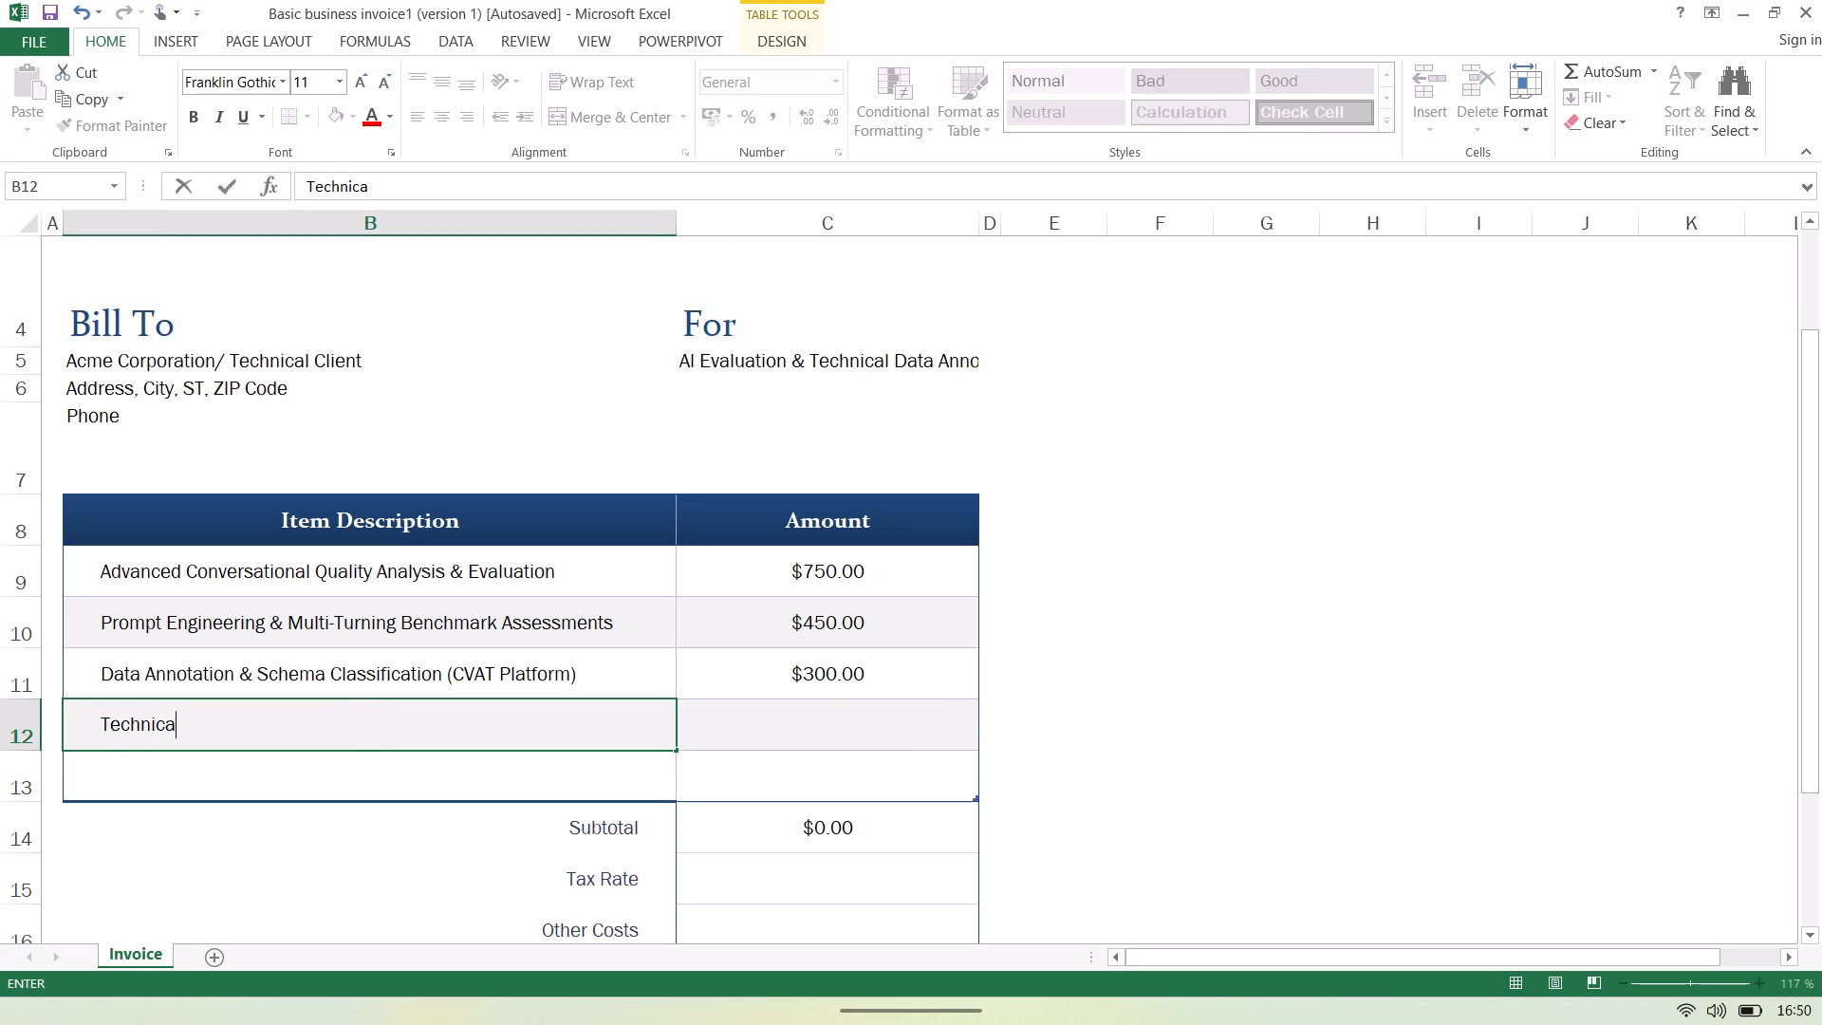
text(l)
key(space)
text(Work)
text(flow)
key(space)
text(Do)
text(cument)
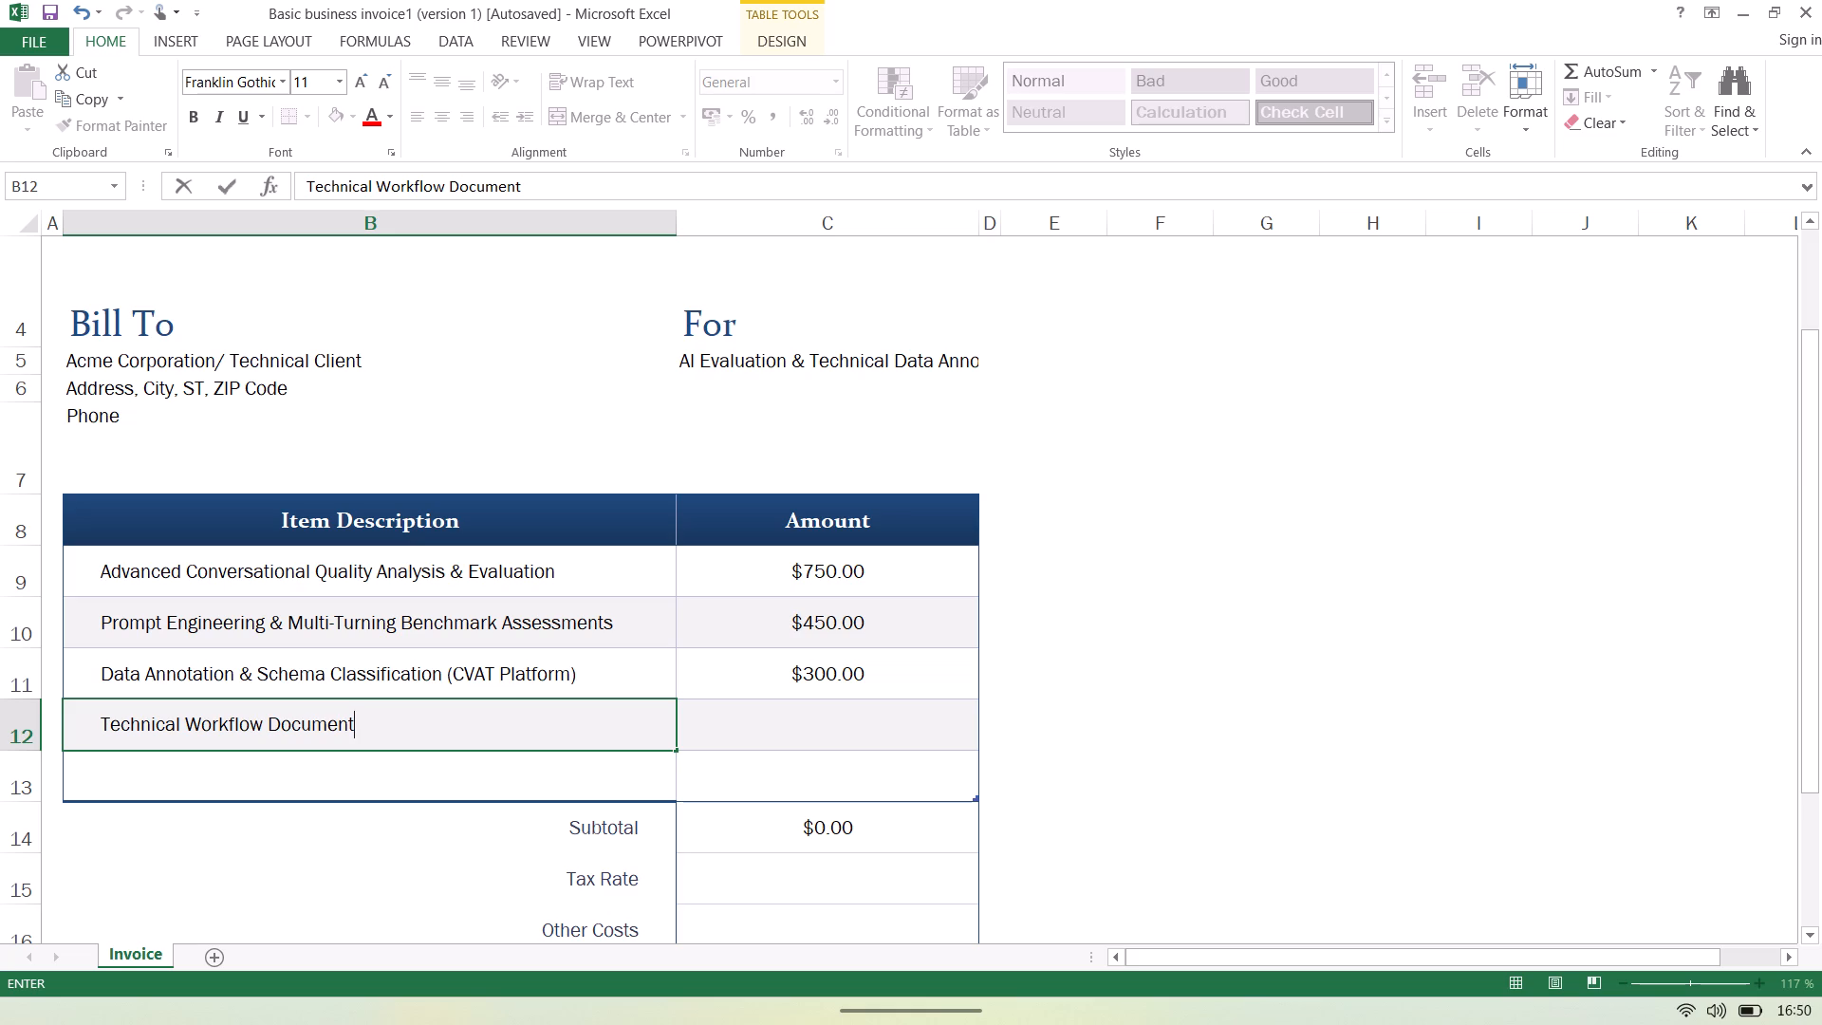
text(ation)
key(space)
key(shift+ampersand)
key(space)
text(Quality)
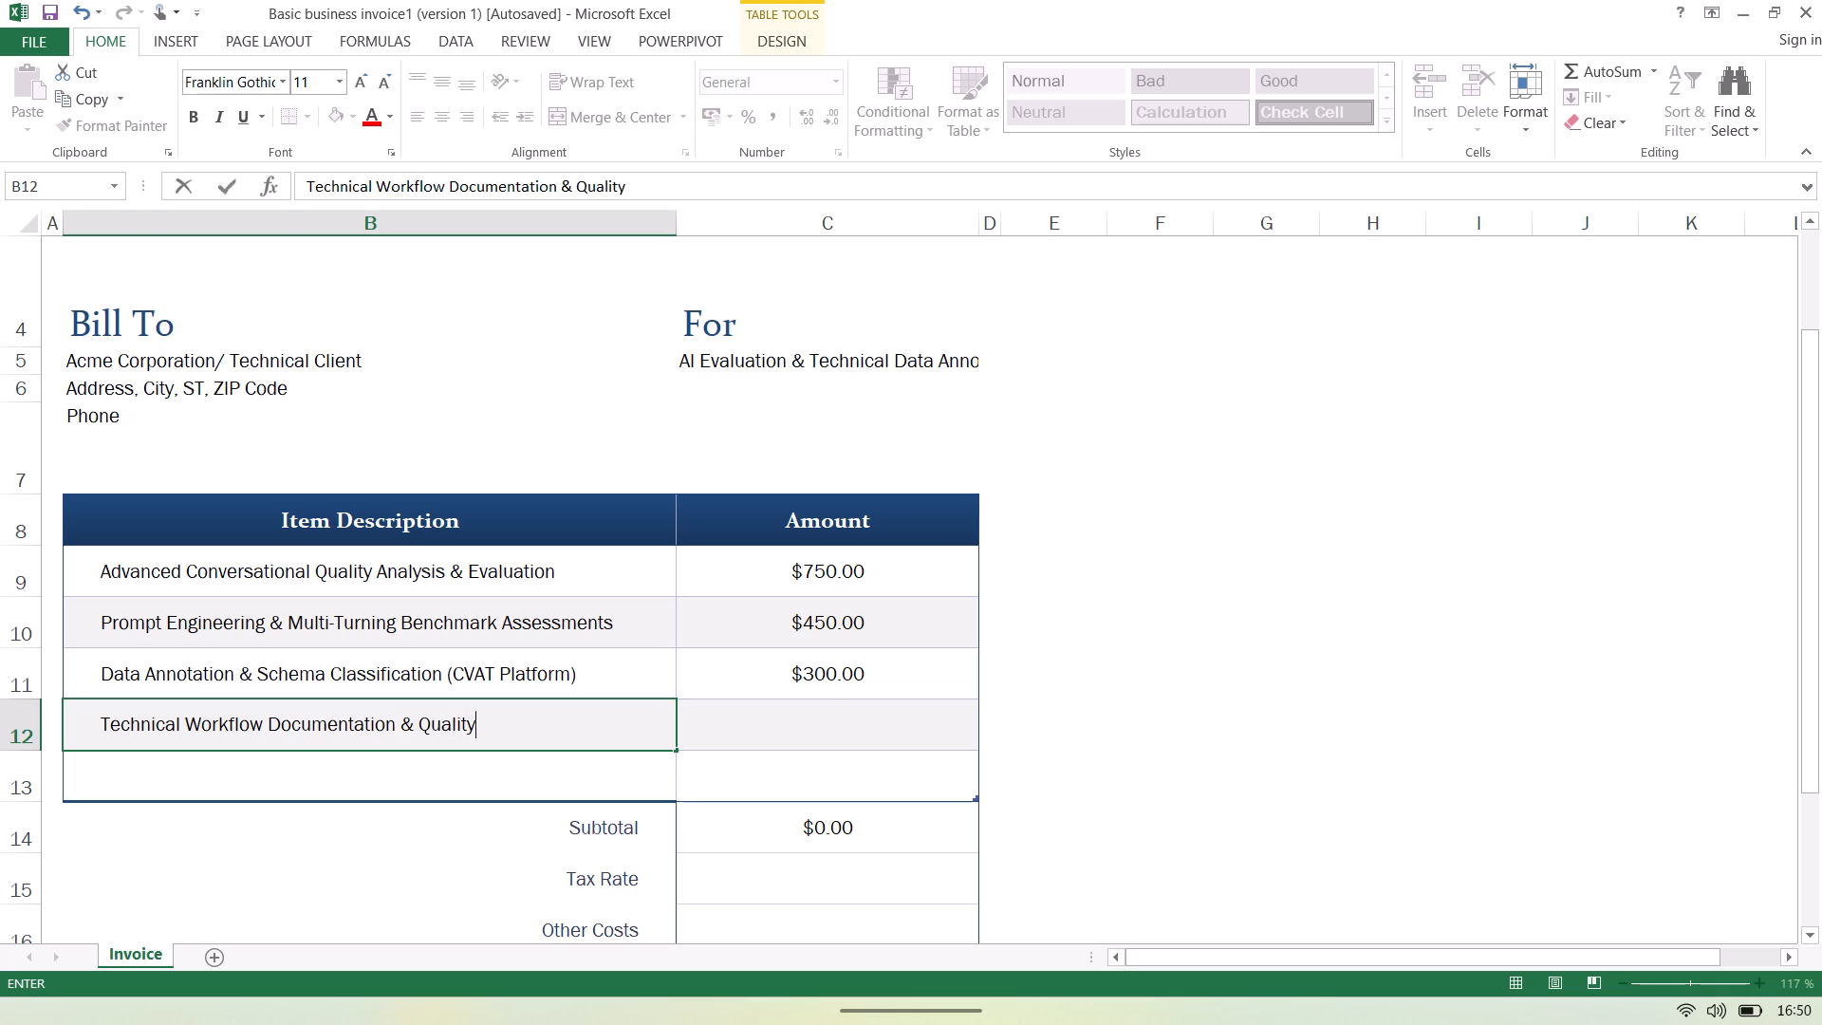
key(space)
text(A)
text(uditu)
key(BackSpace)
text(ing)
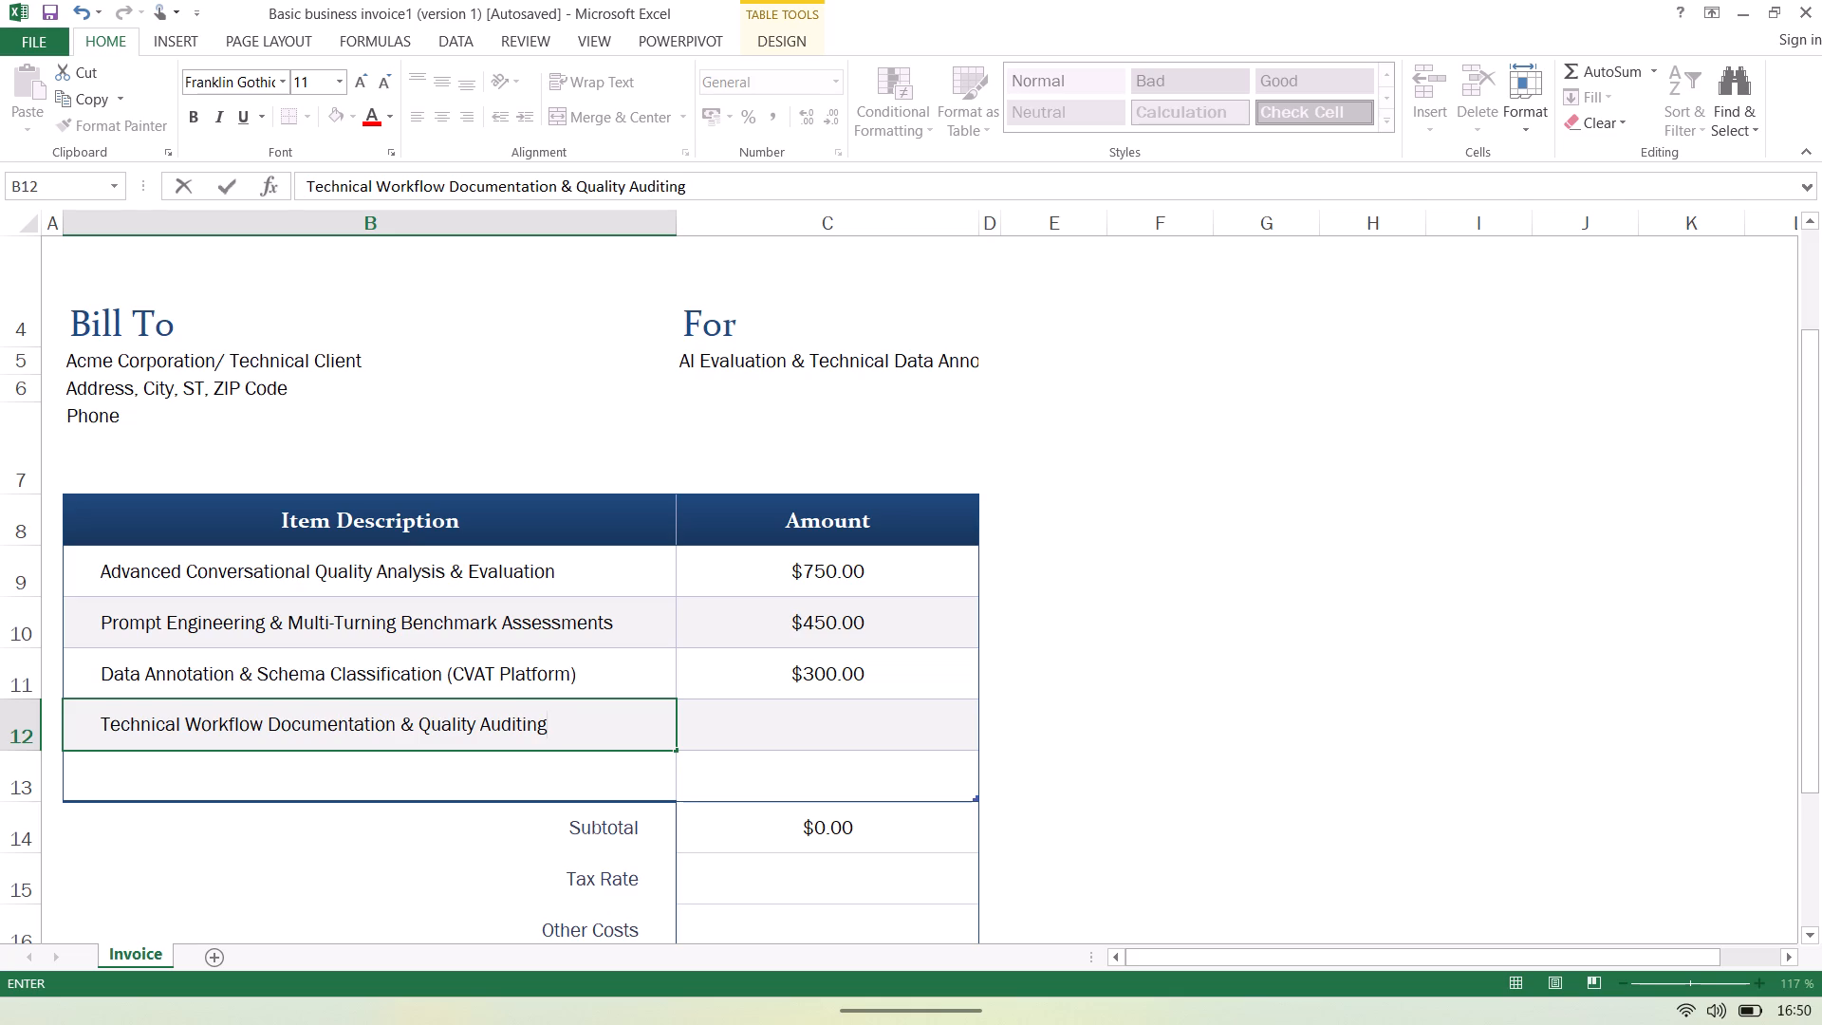
key(Tab)
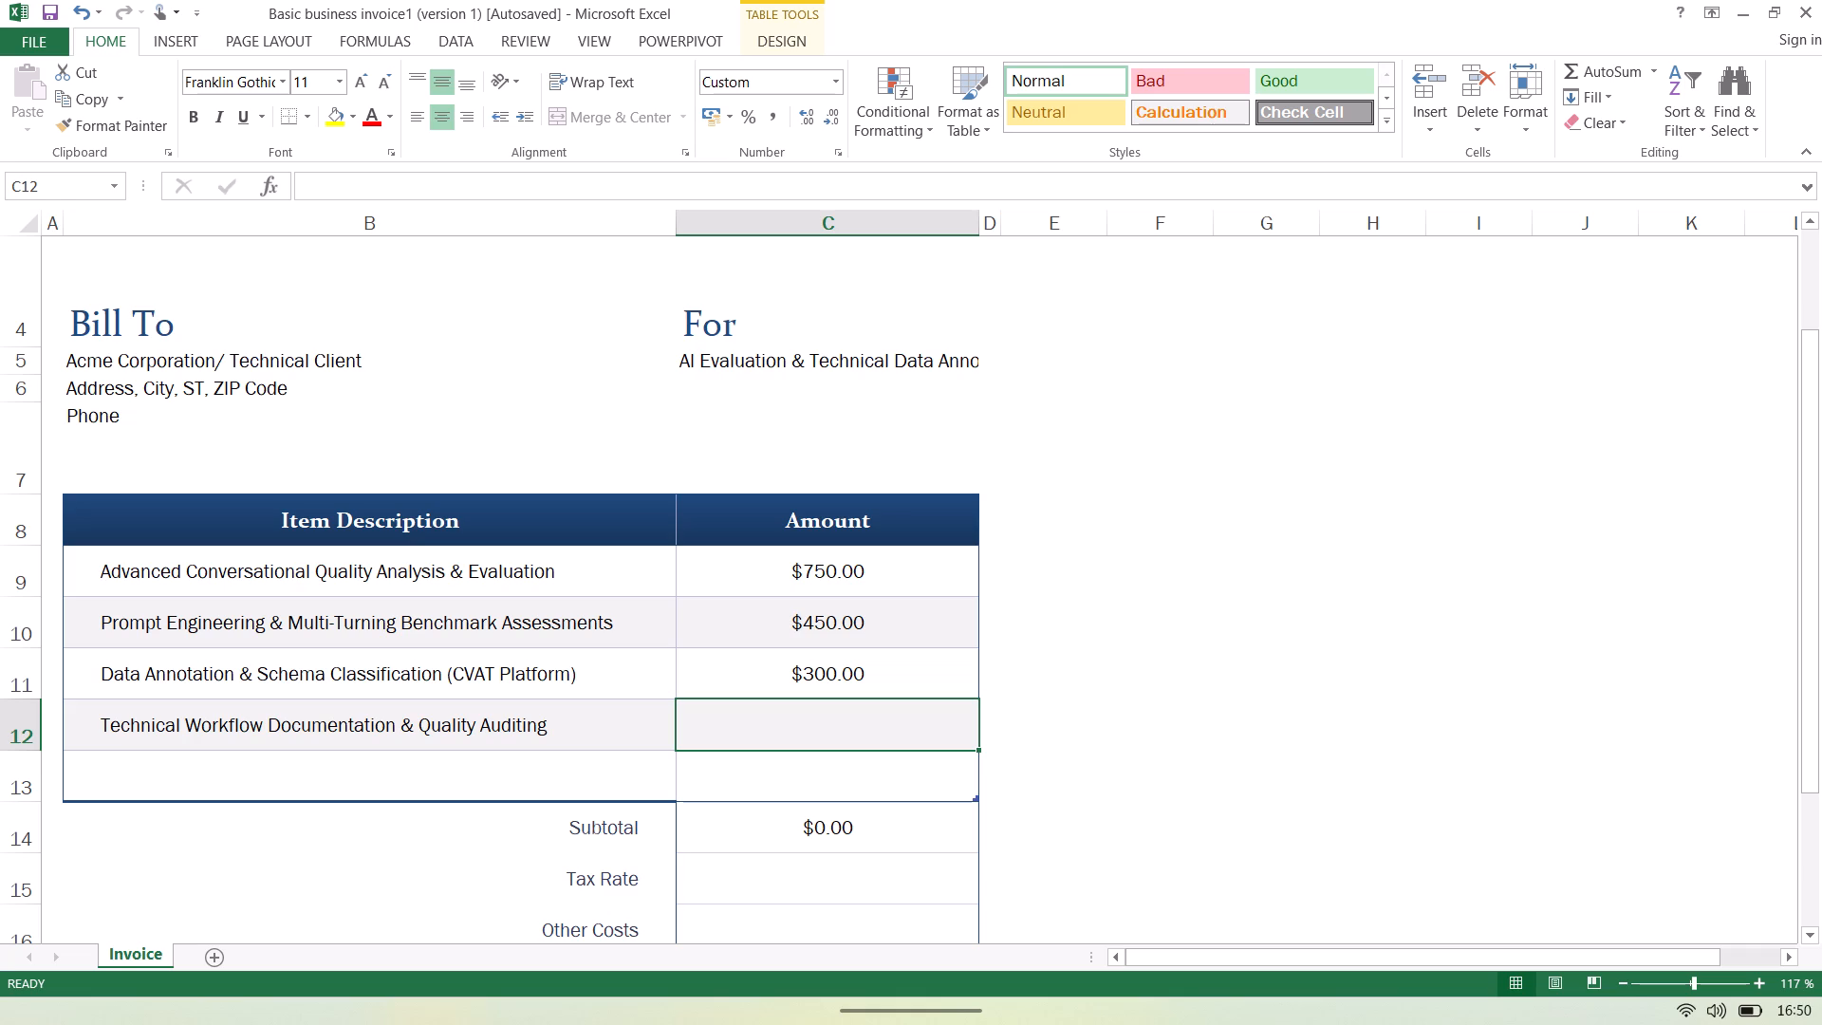
Enter $200 as the amount for the fourth invoice item, in cell C12.
key(shift+dollar)
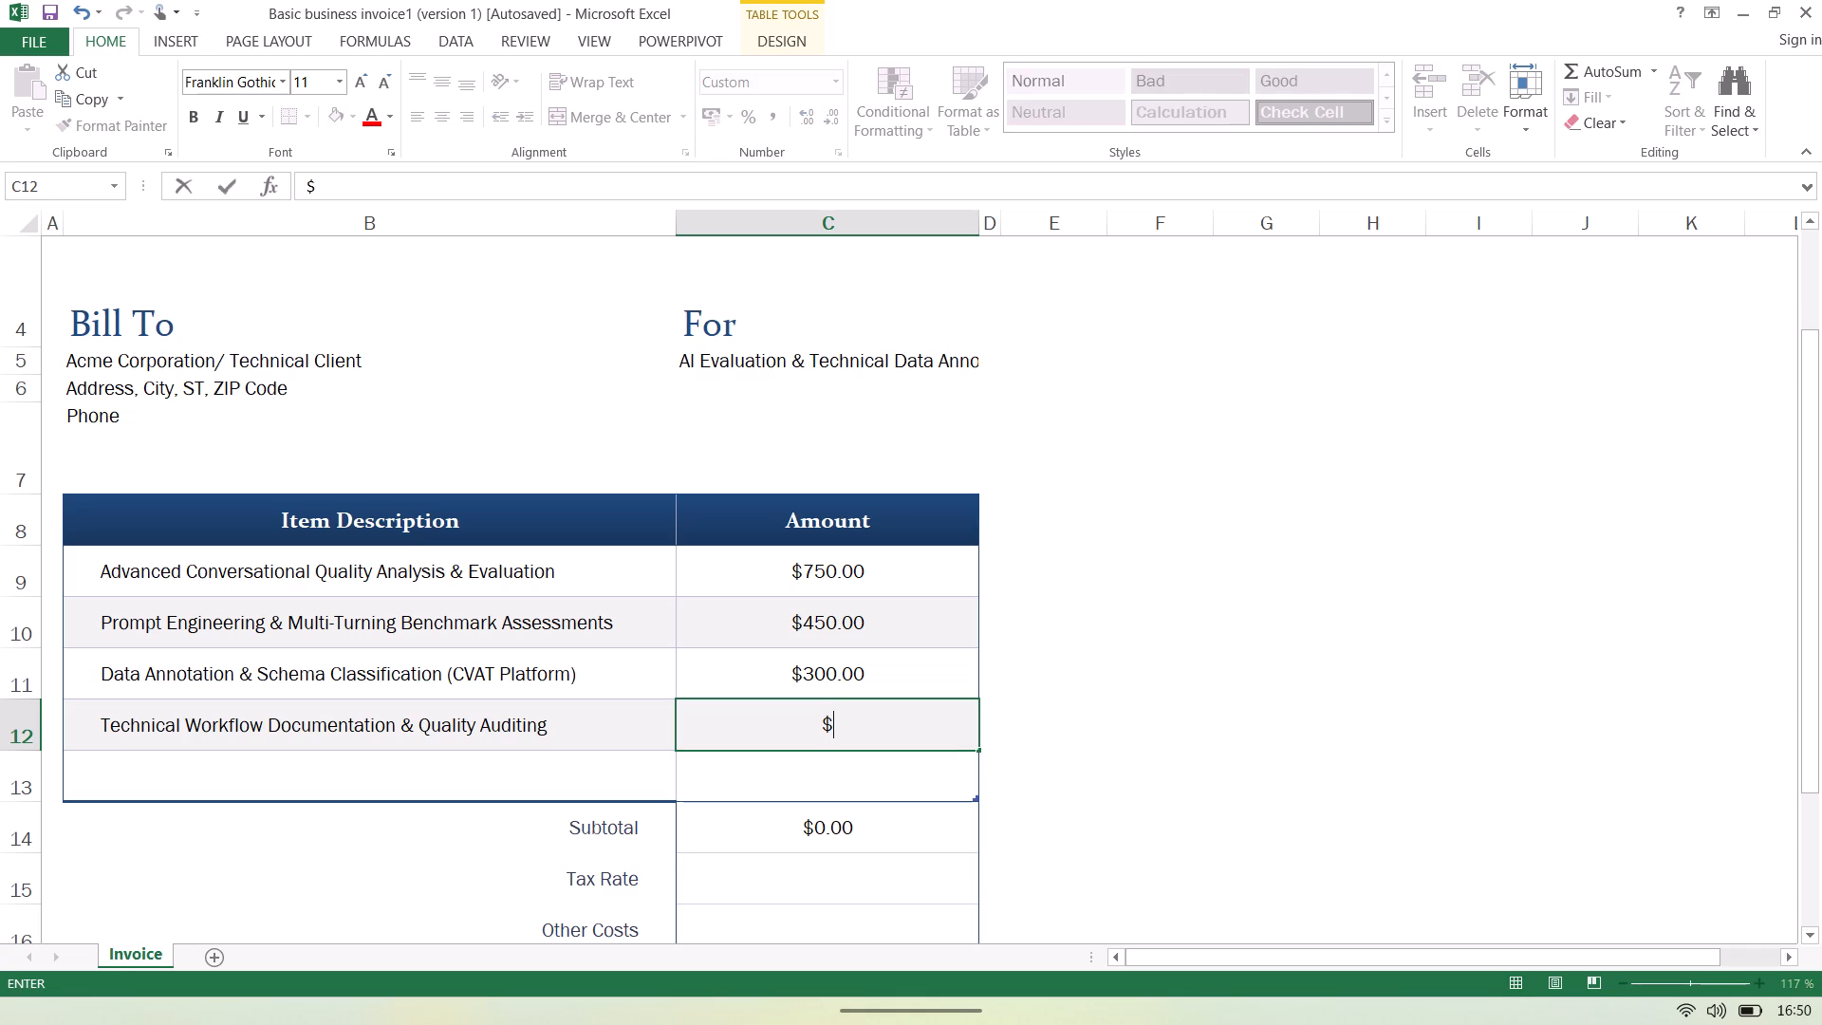
text(200)
key(Return)
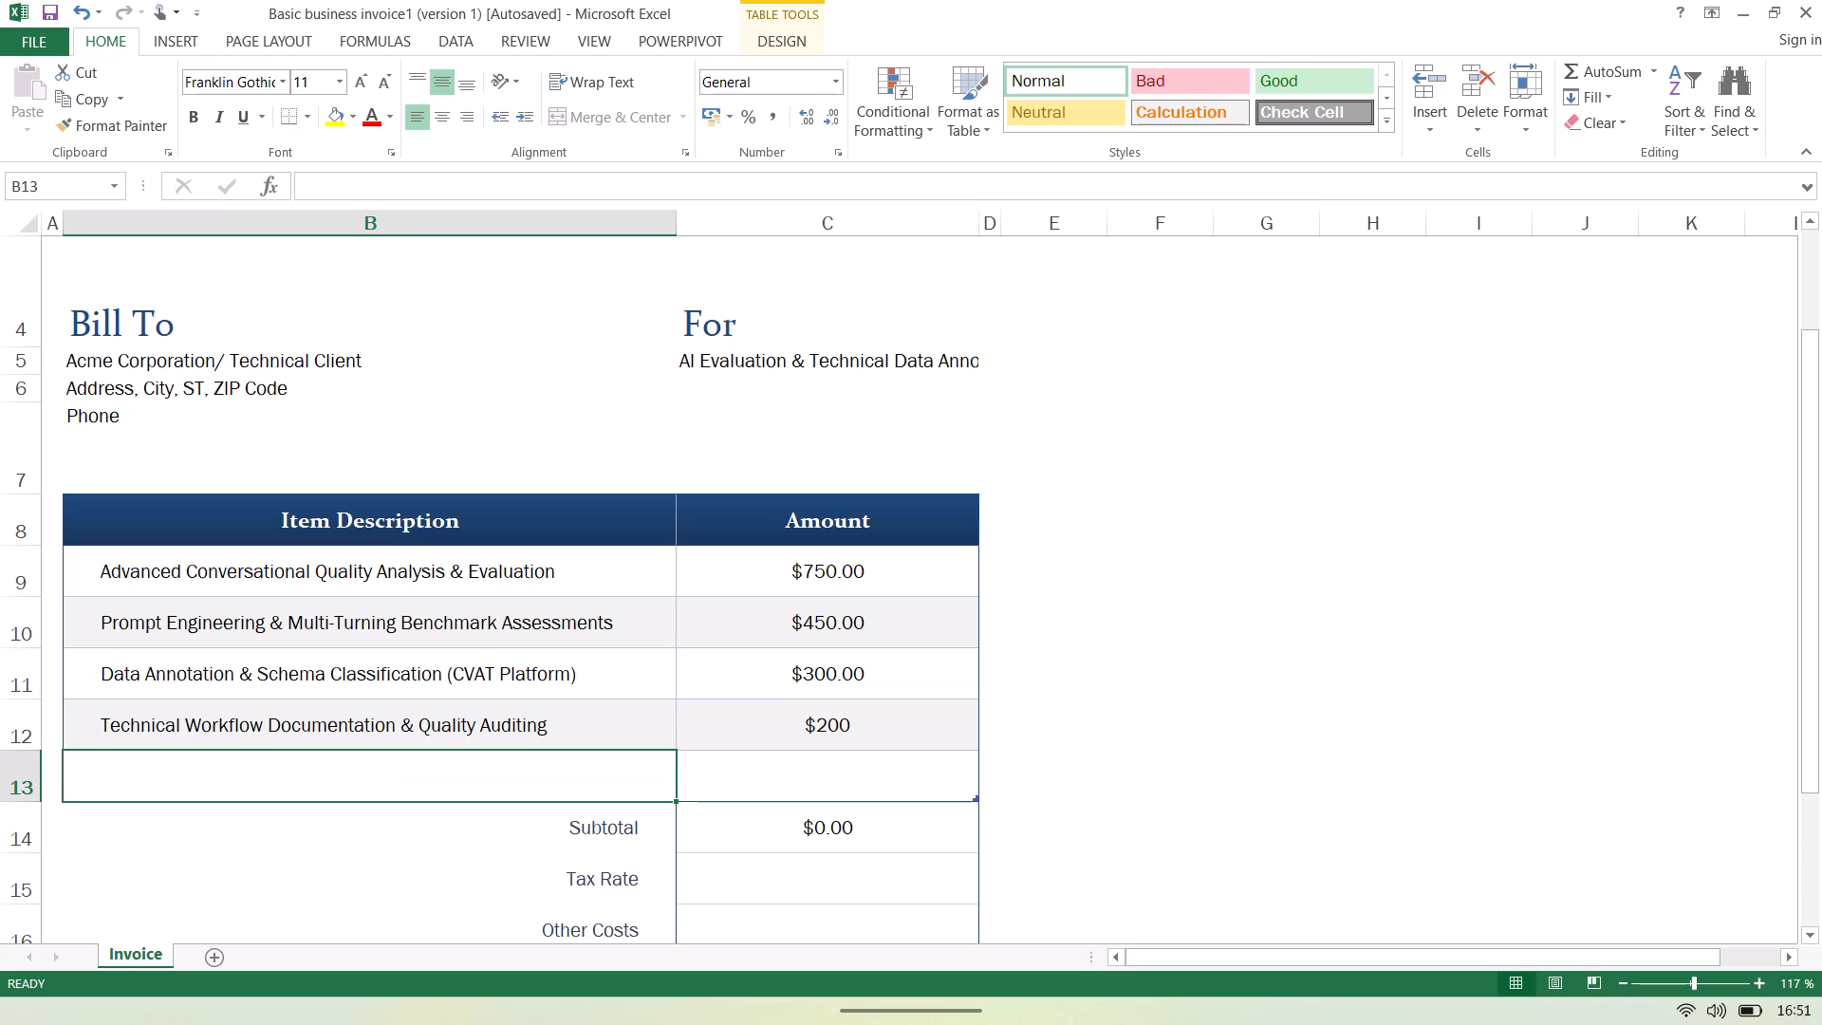
Enter "System Intergration & Verification Testing" as the fifth item description, in cell B13.
key(shift+s)
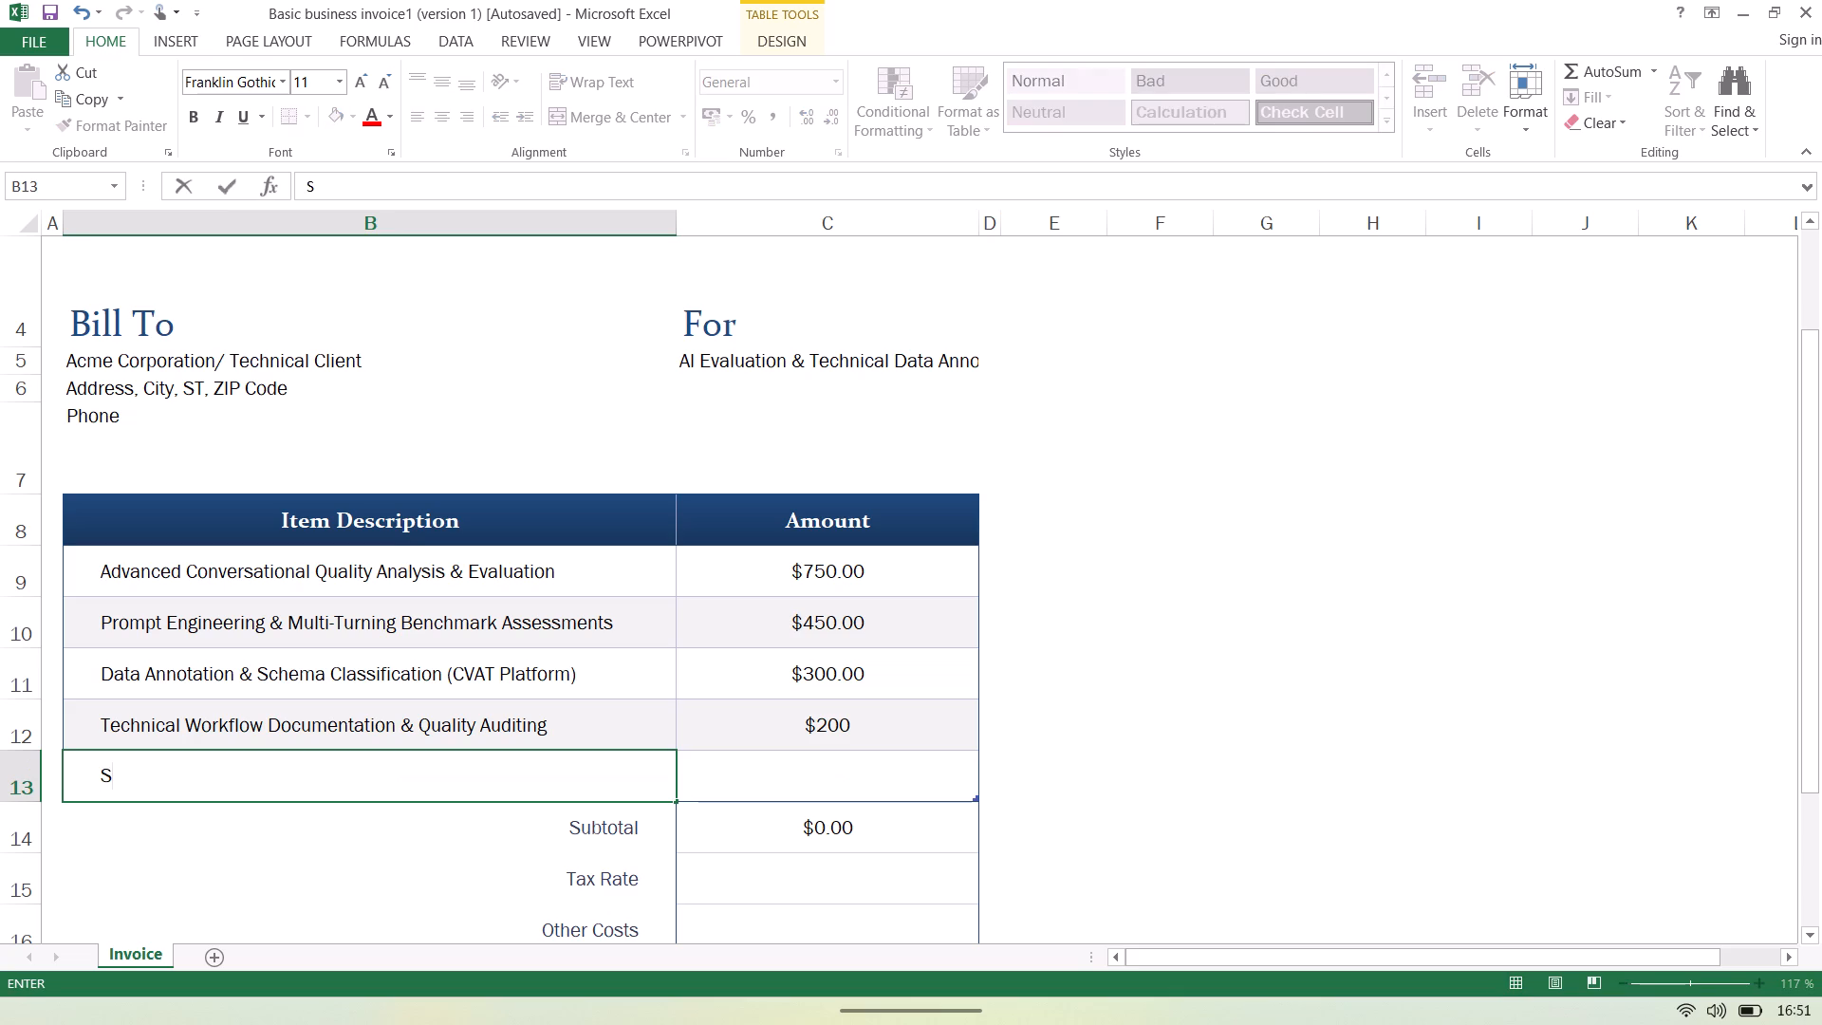
text(ystem)
key(space)
key(shift+i)
text(ntergrar)
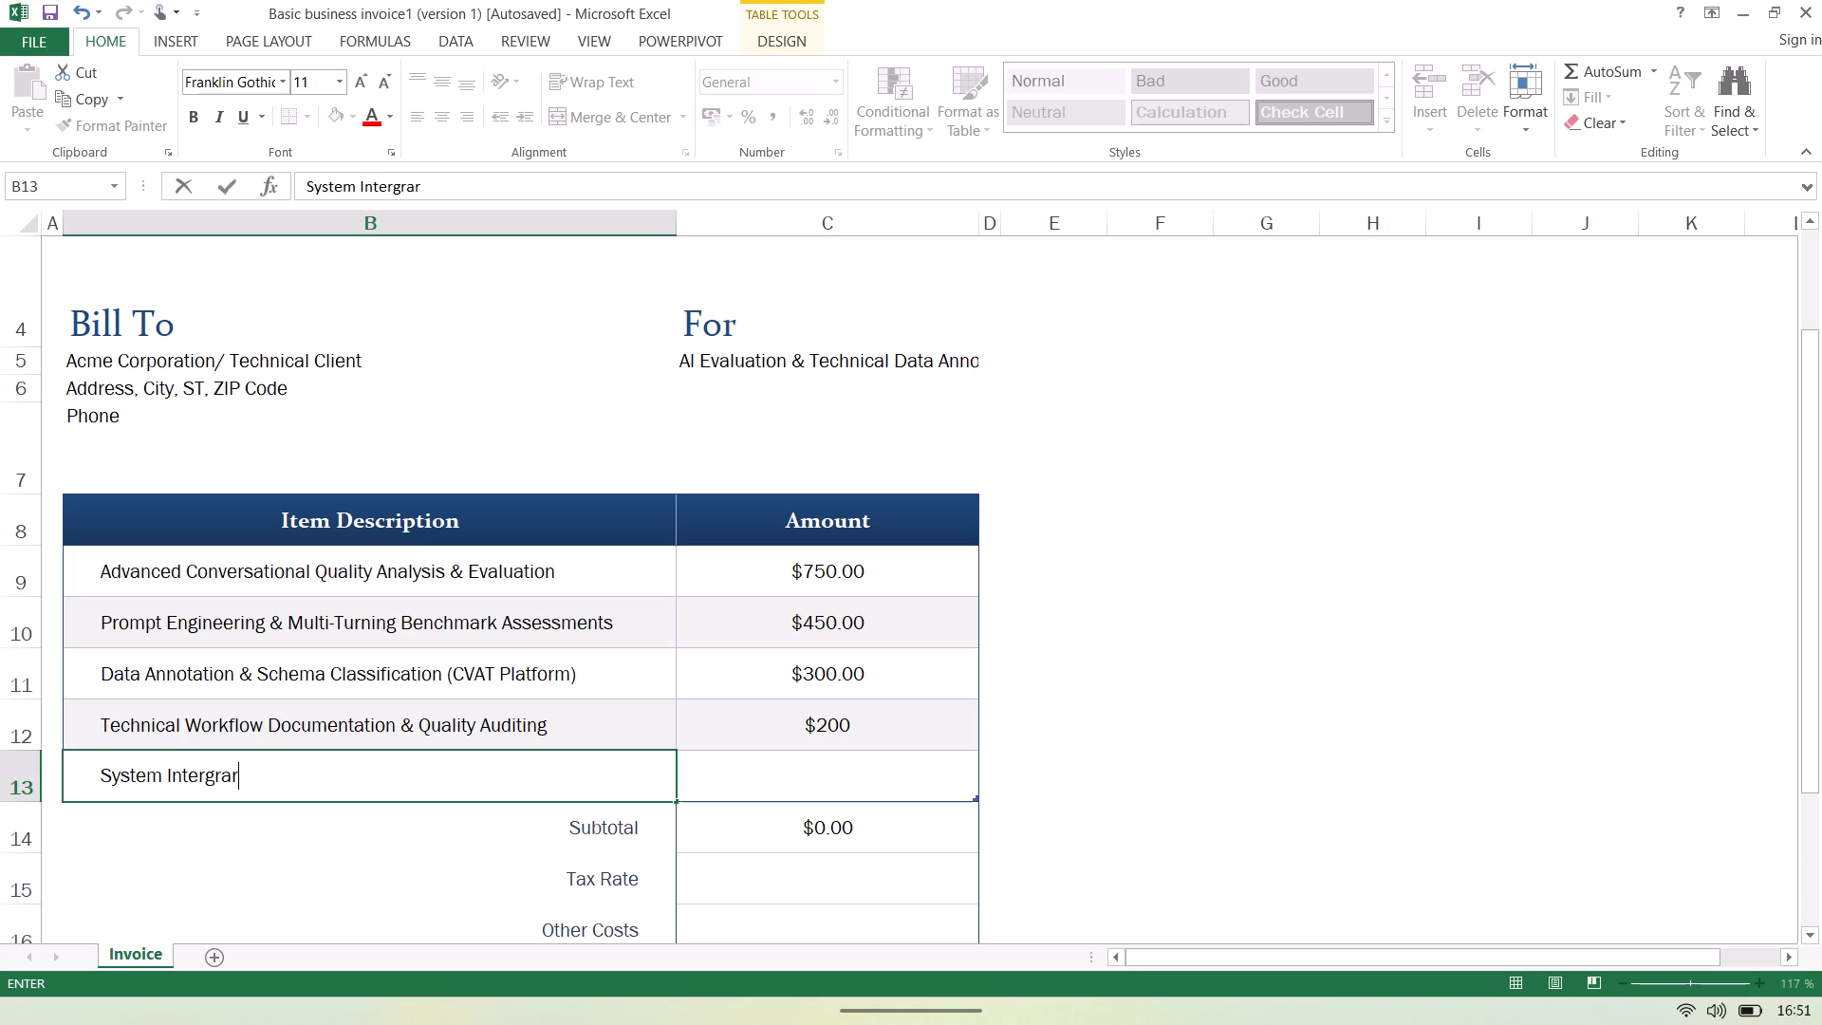
key(BackSpace)
text(ti)
key(o)
key(n)
key(space)
key(shift+ampersand)
key(space)
key(shift+v)
text(erification)
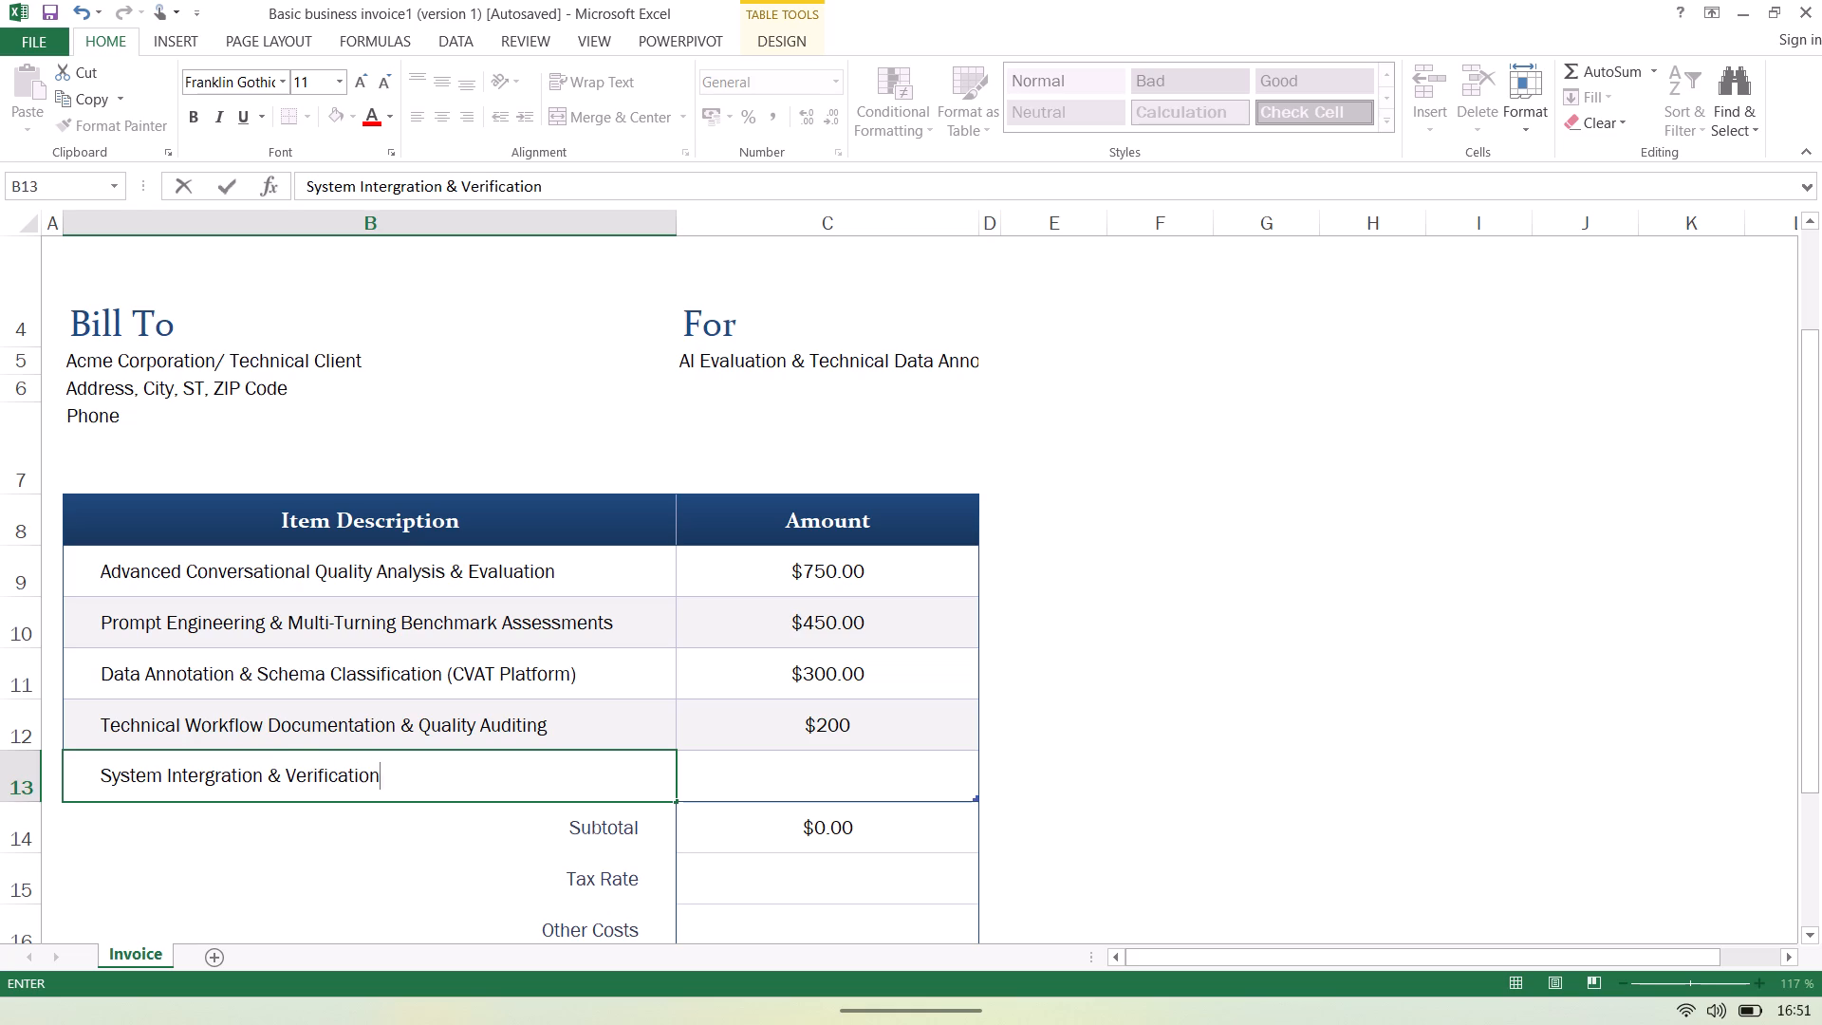
key(space)
text(Testing)
key(Tab)
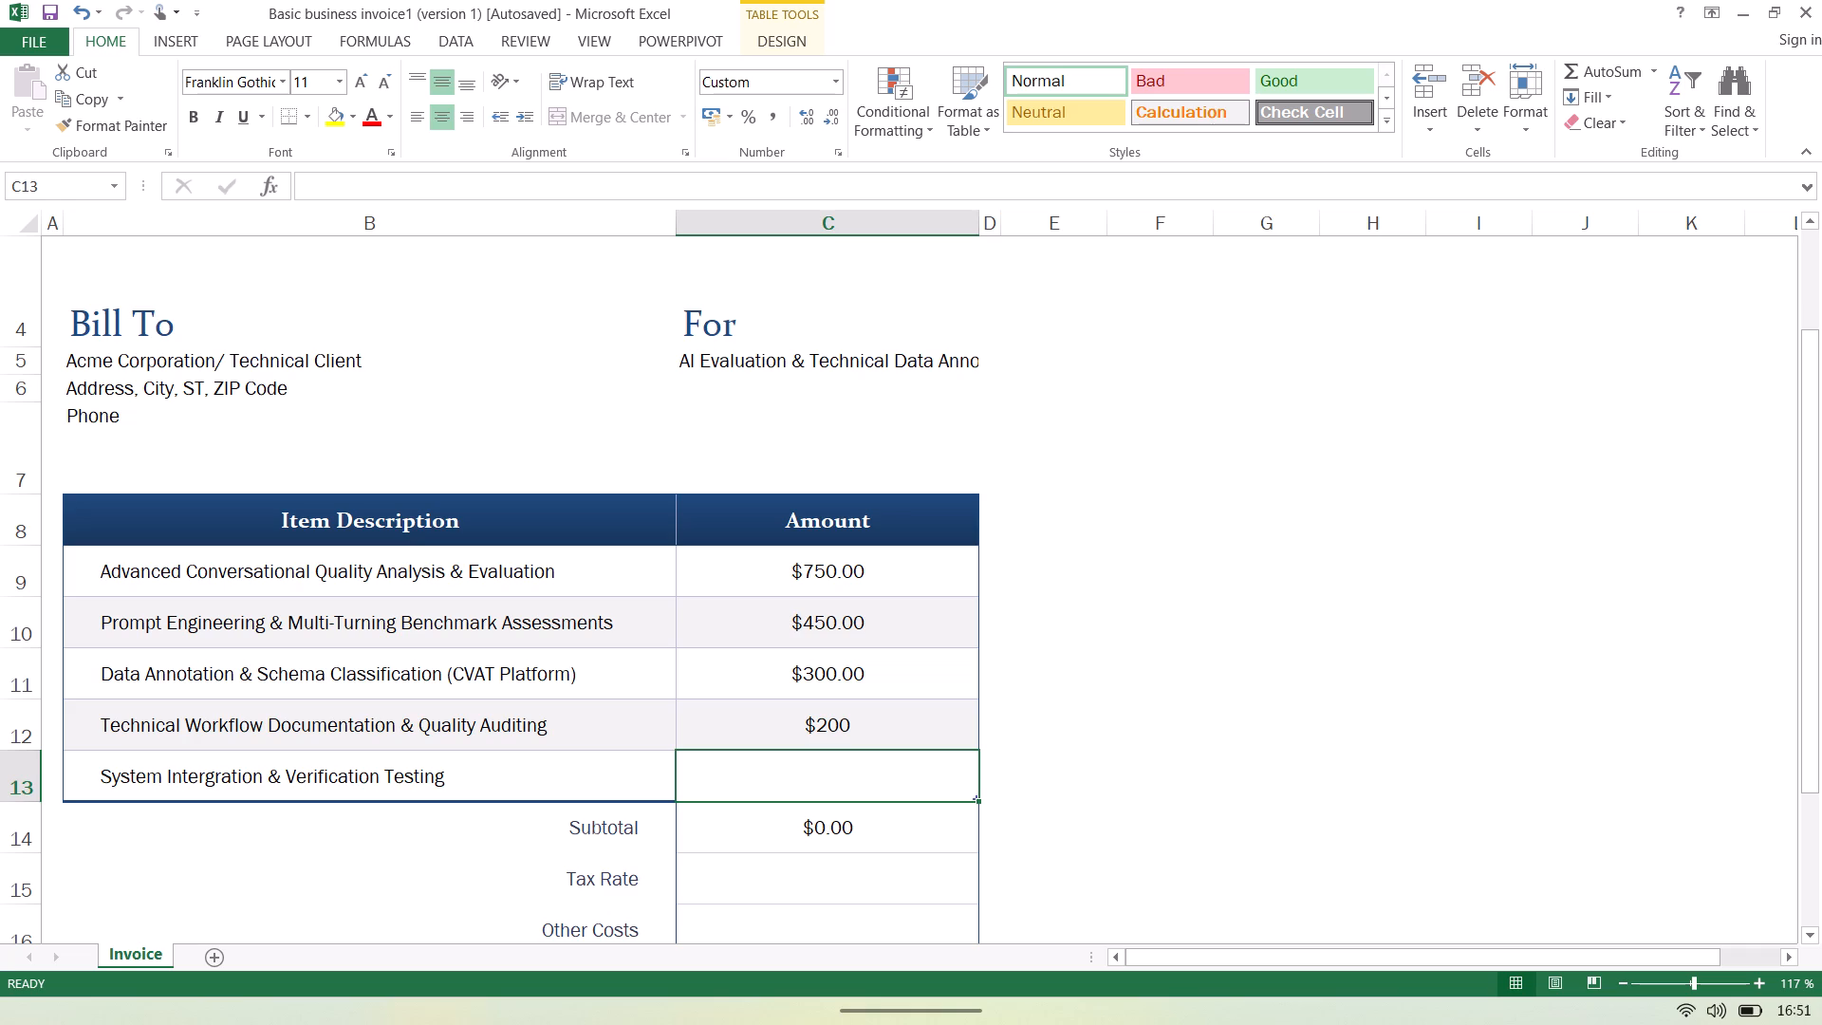
Enter $150.00 as the amount for the fifth invoice item, in cell C13.
key(shift+dollar)
text(150)
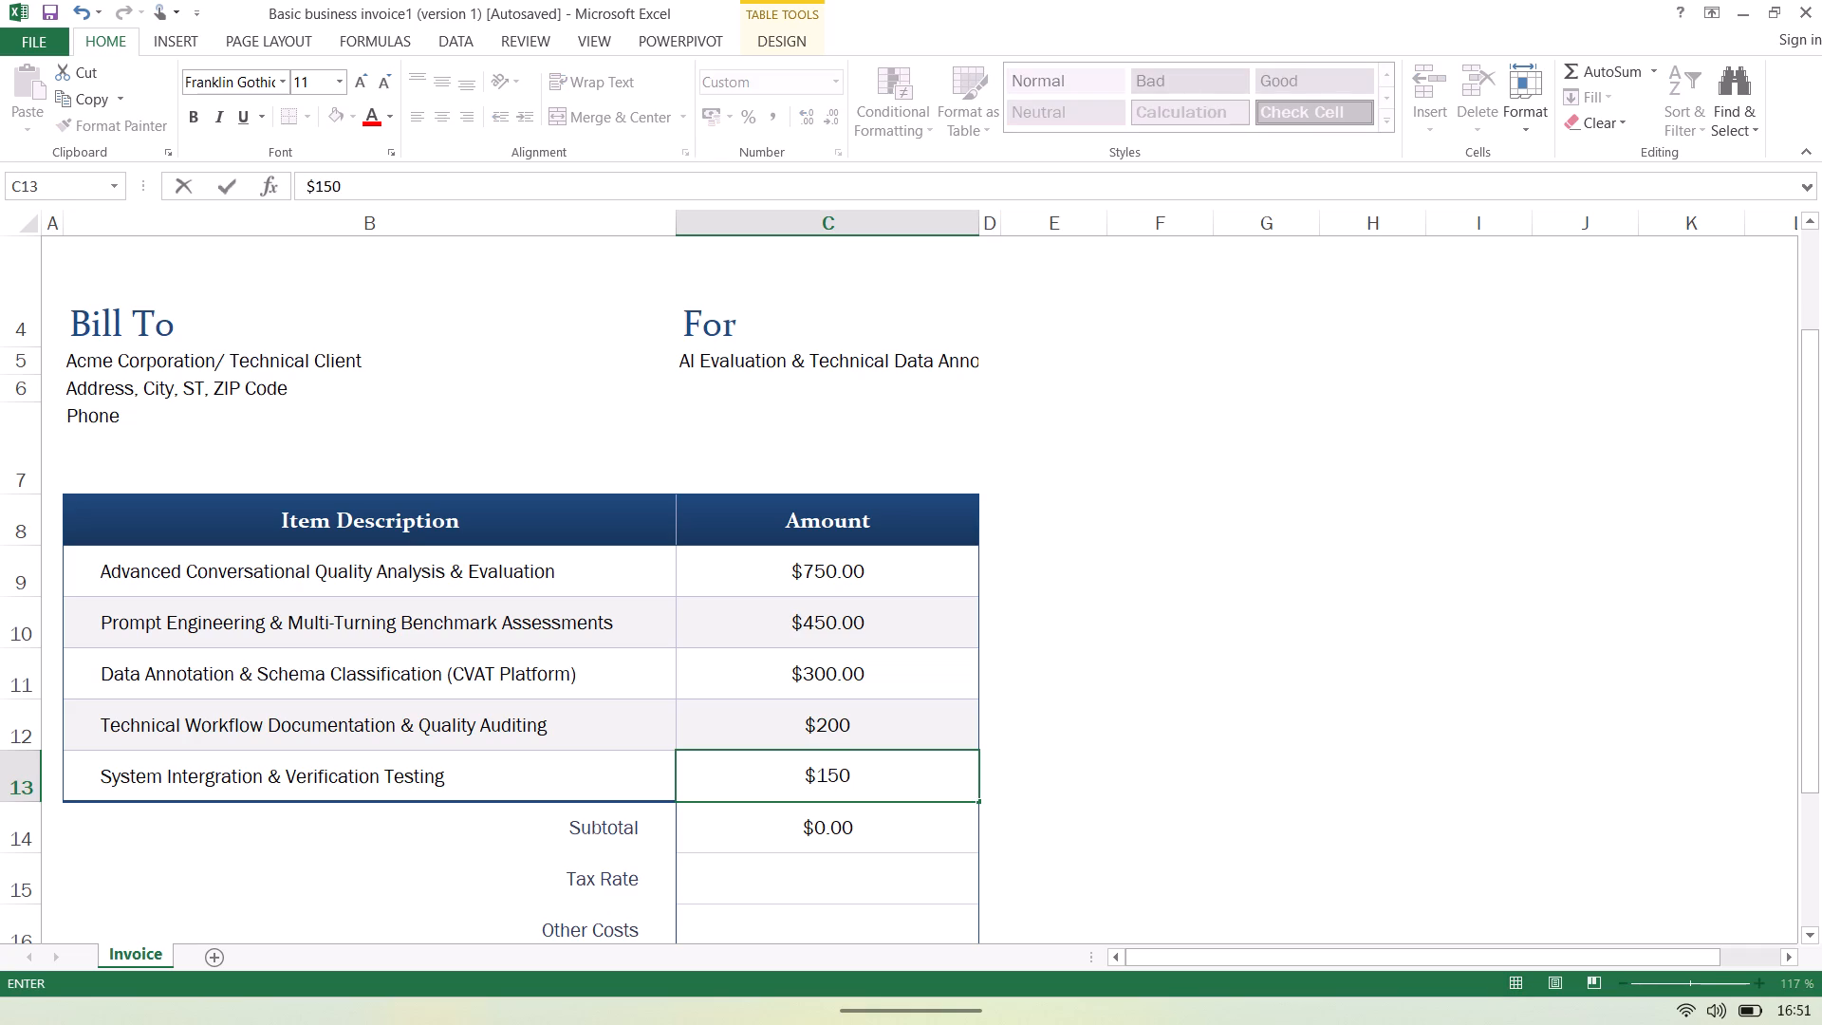
text(.00)
Change the fourth item's amount in cell C12 to read $200.00, with two decimals.
click(880, 727)
double_click(880, 727)
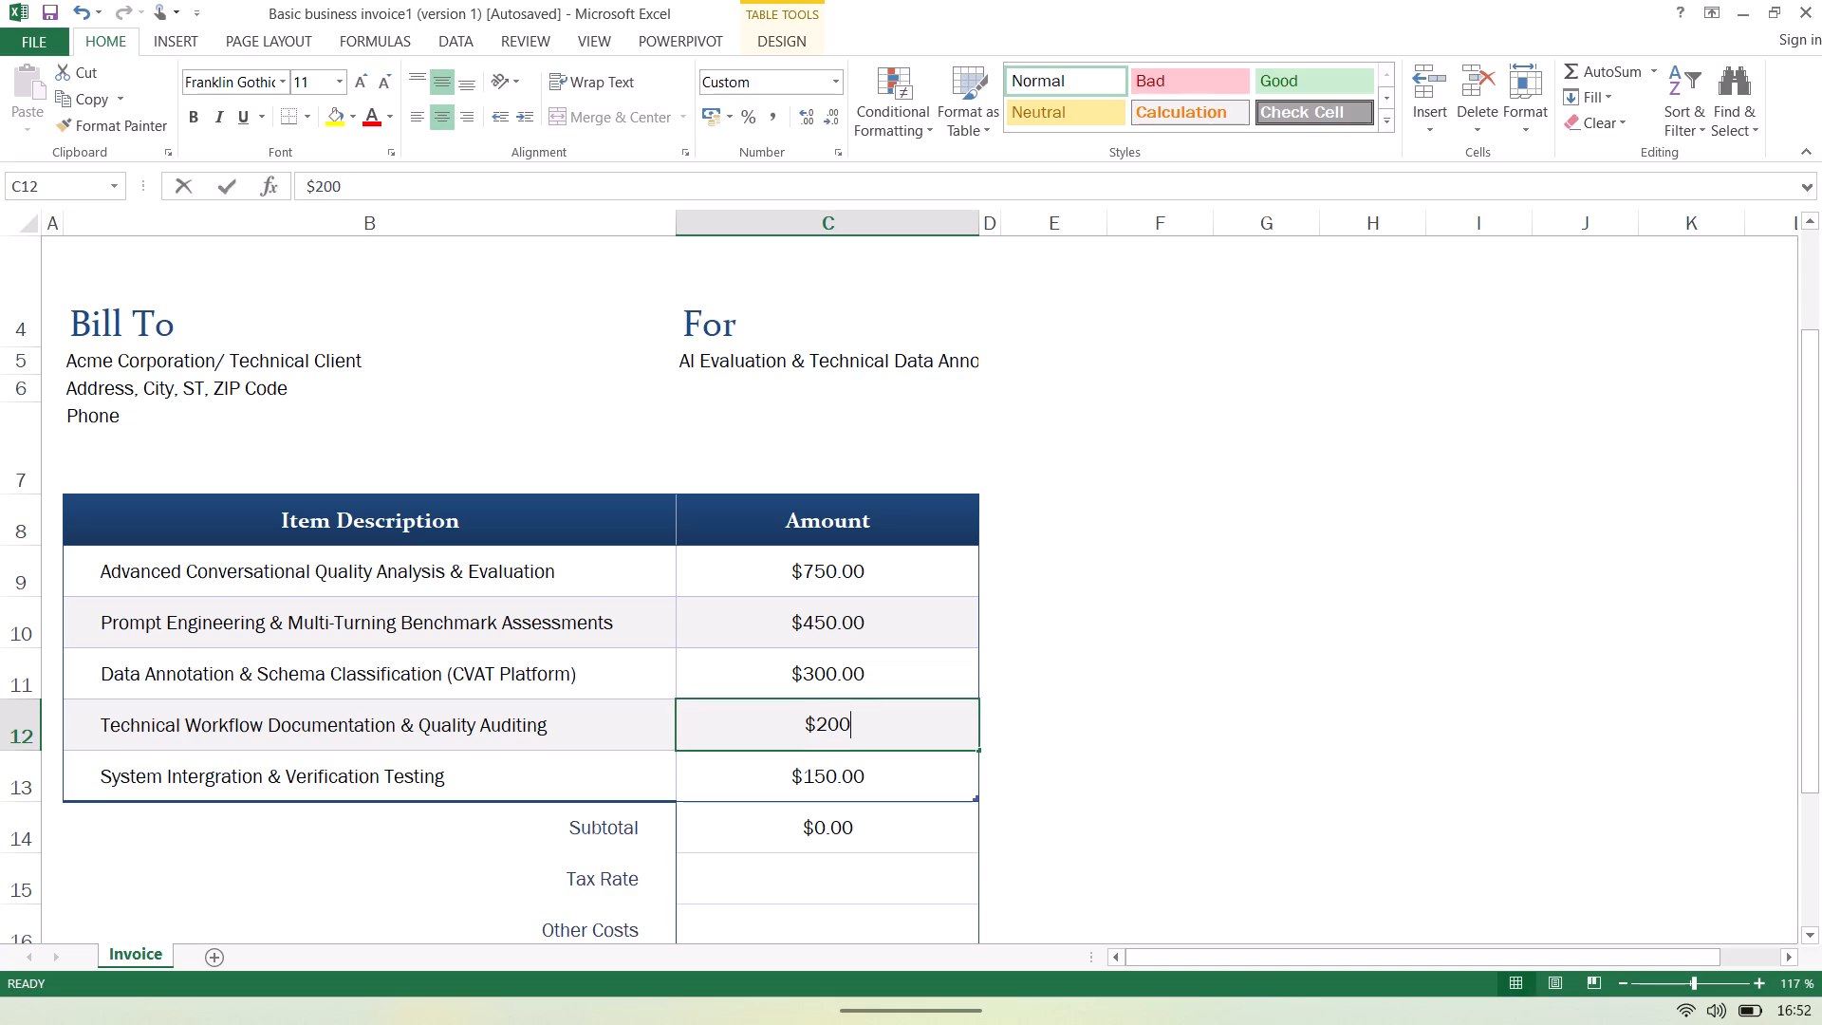
text(.00)
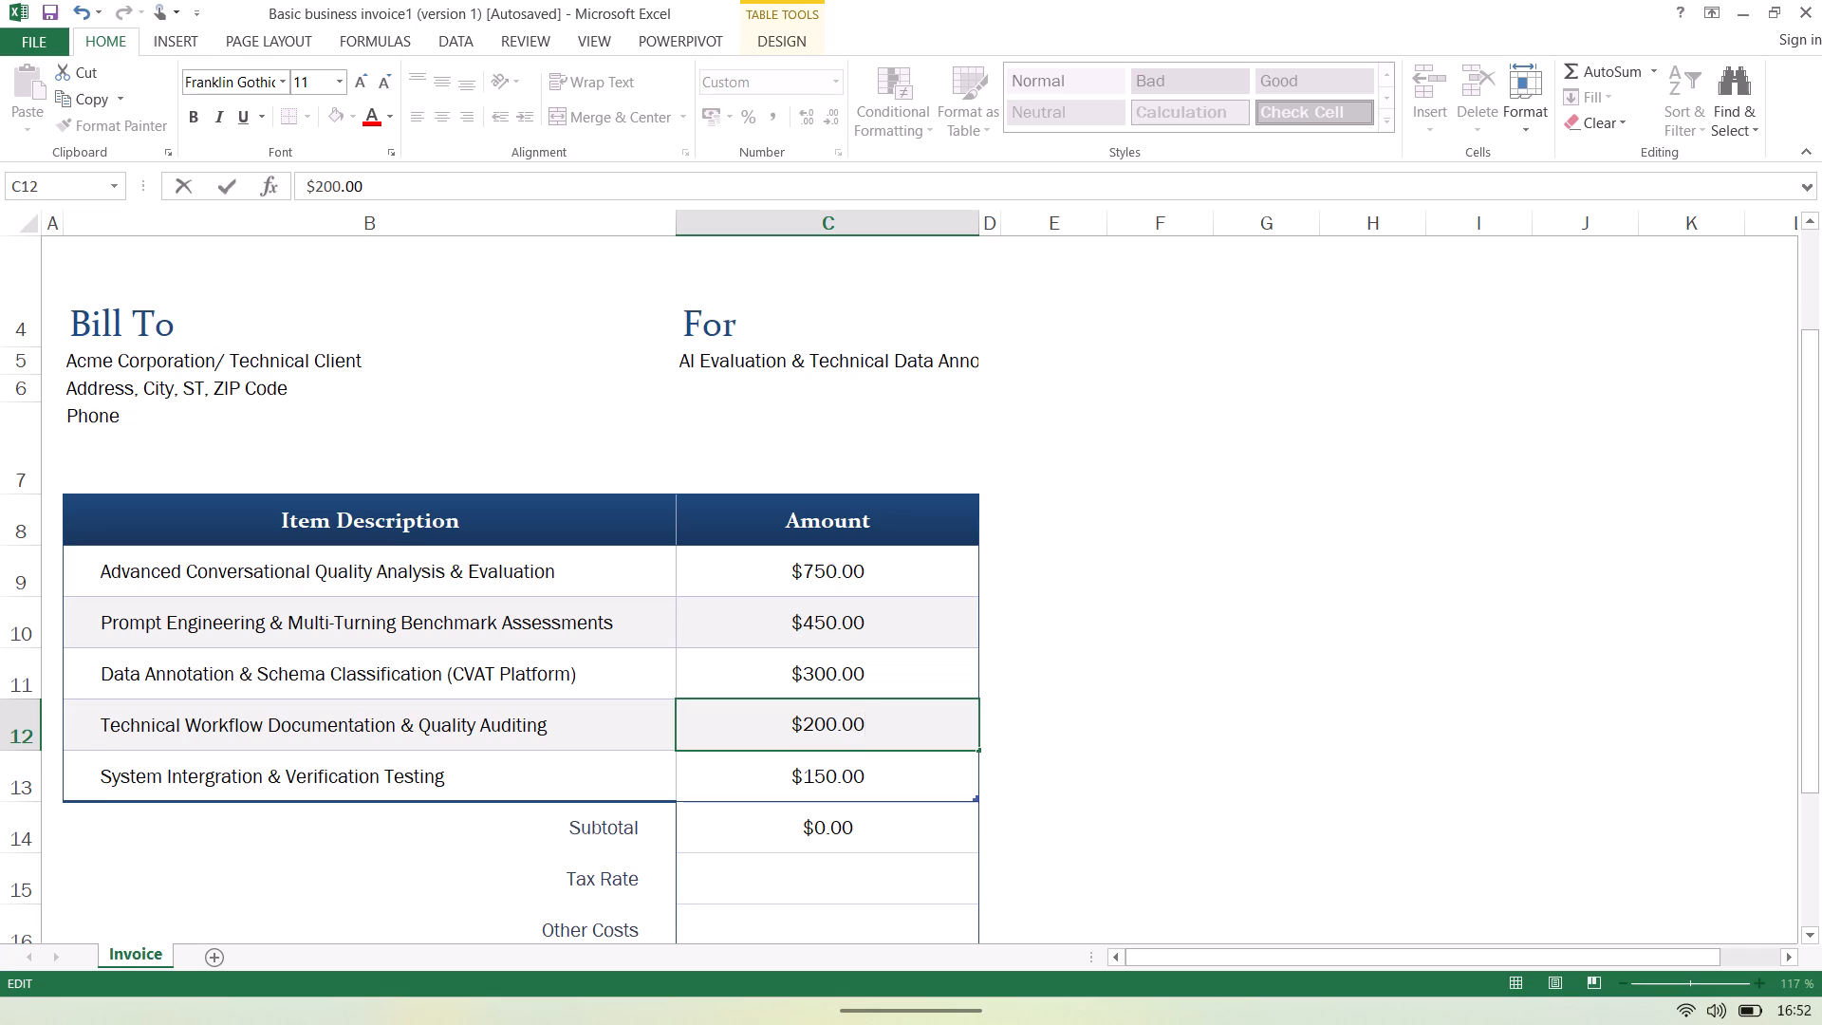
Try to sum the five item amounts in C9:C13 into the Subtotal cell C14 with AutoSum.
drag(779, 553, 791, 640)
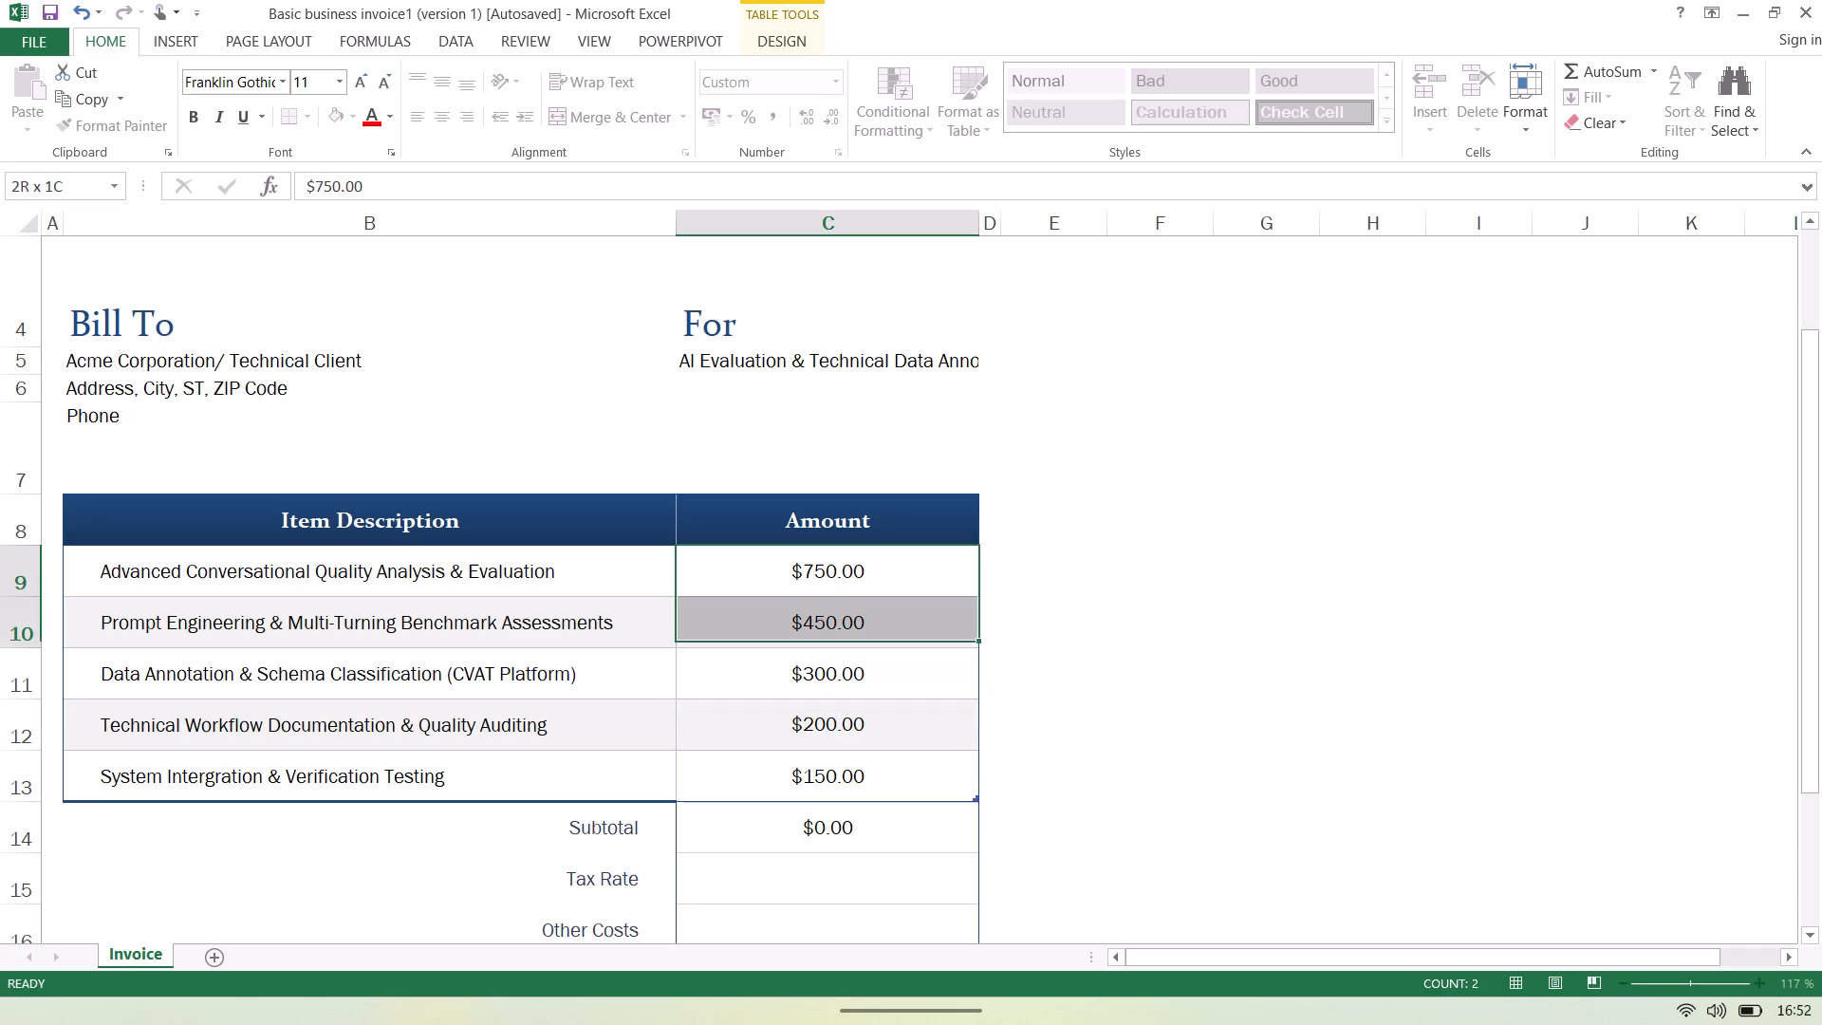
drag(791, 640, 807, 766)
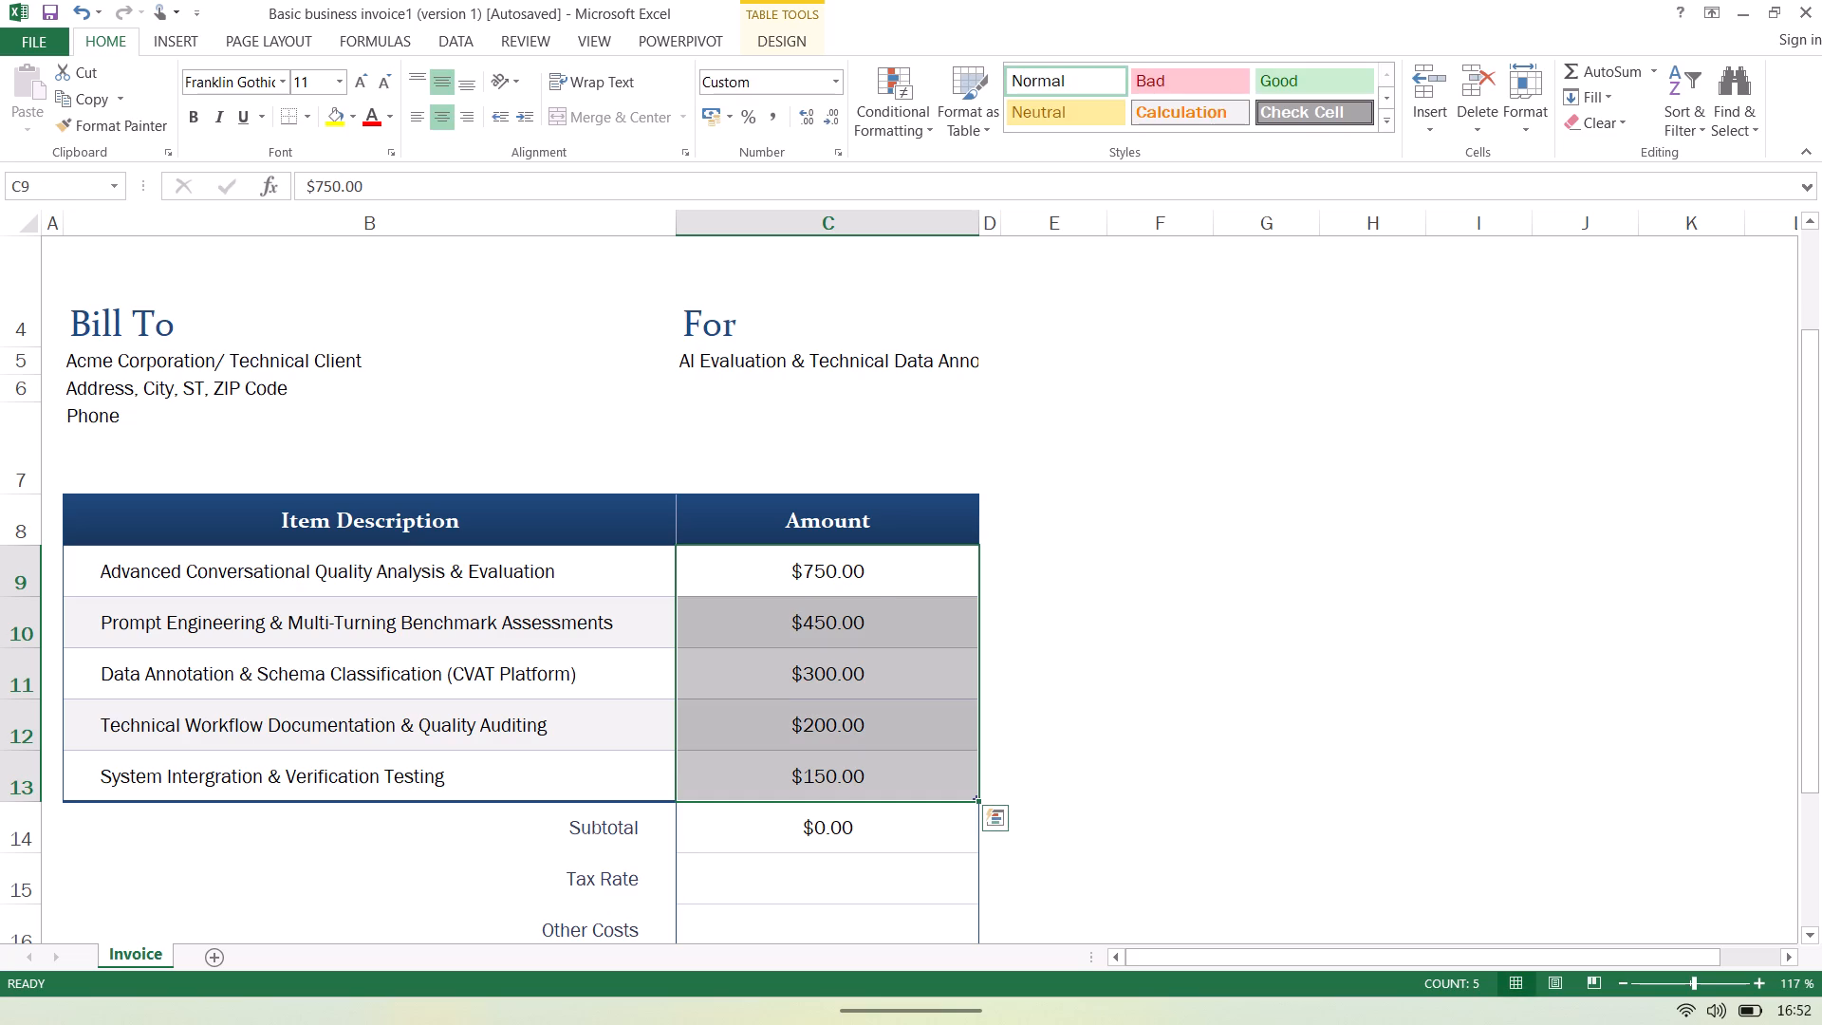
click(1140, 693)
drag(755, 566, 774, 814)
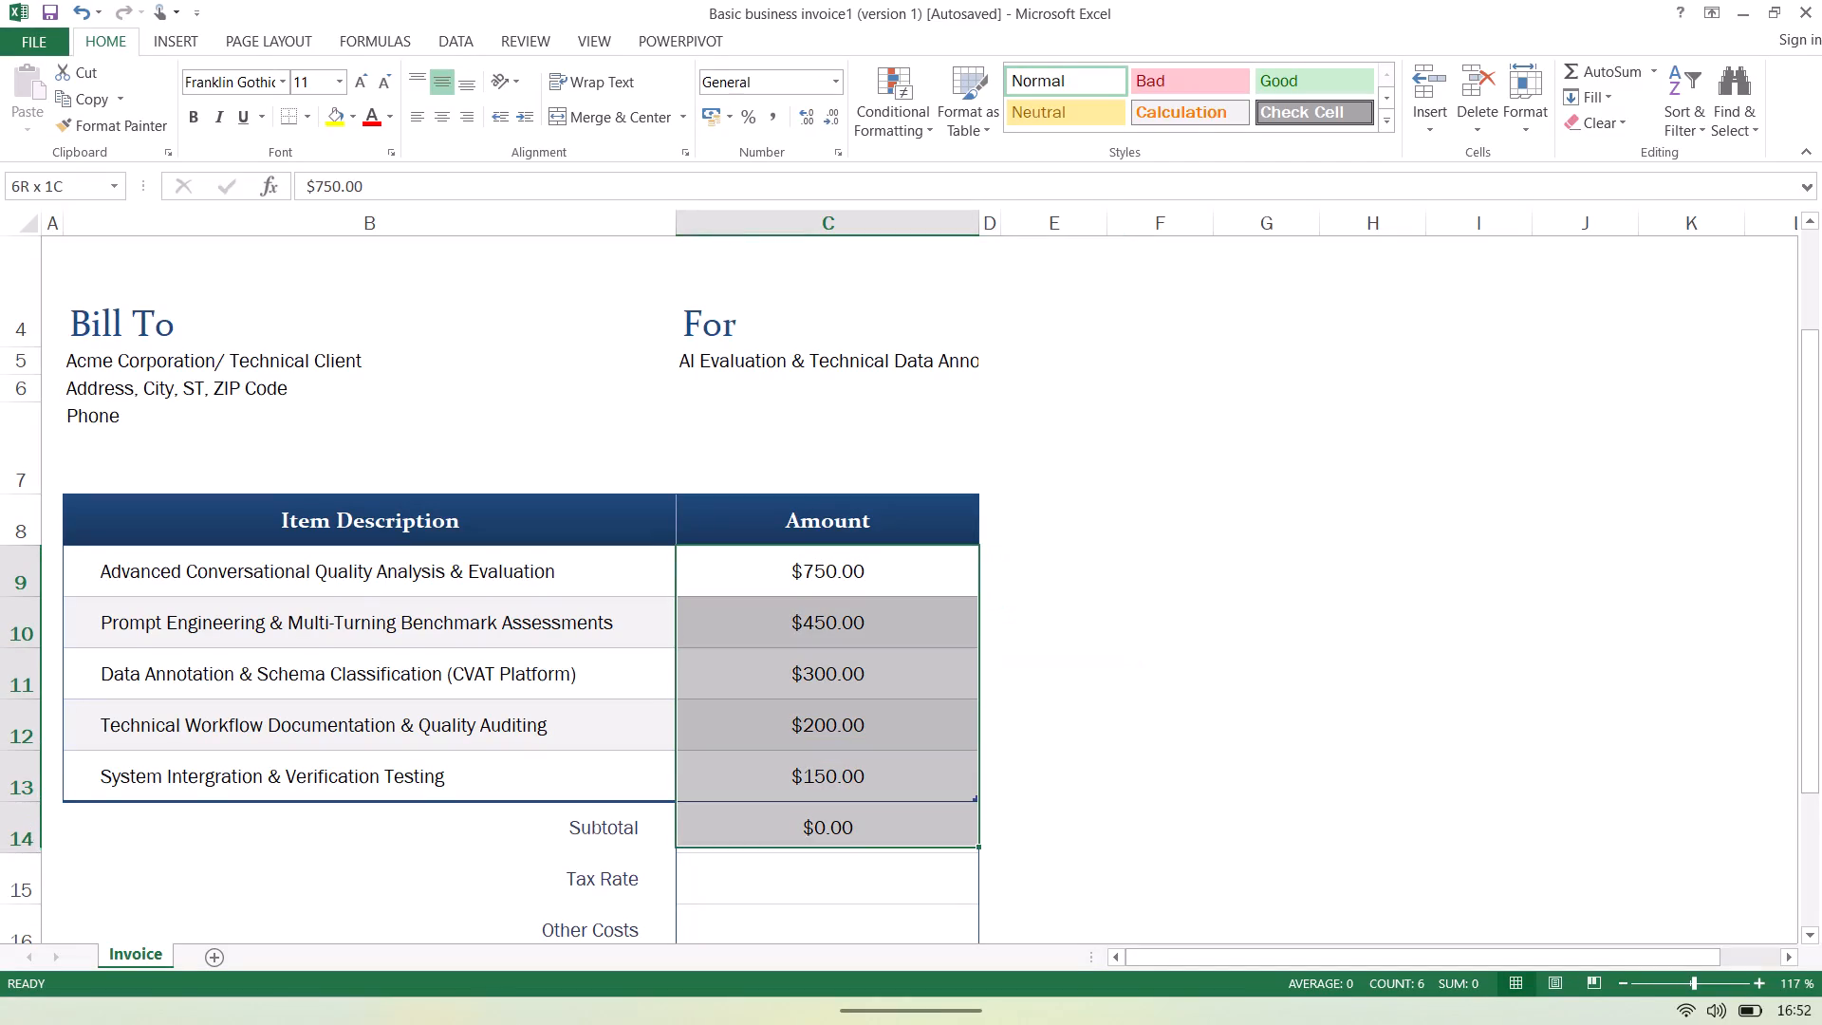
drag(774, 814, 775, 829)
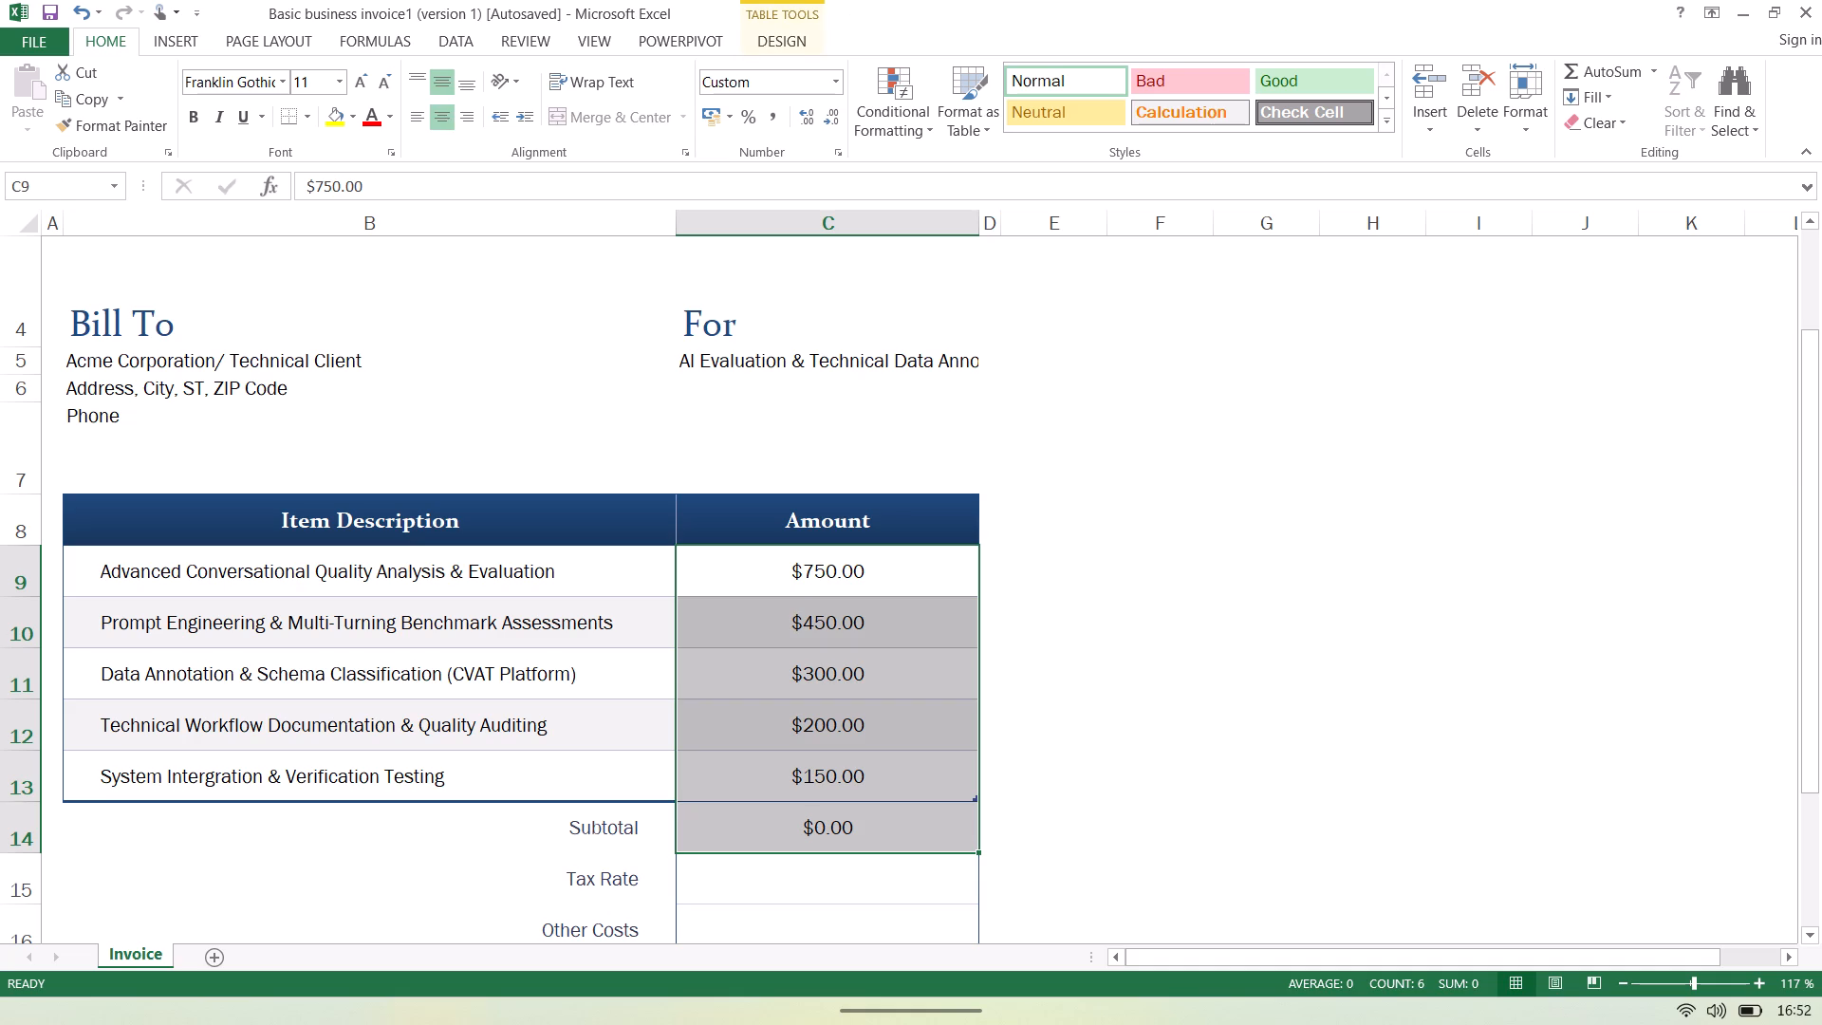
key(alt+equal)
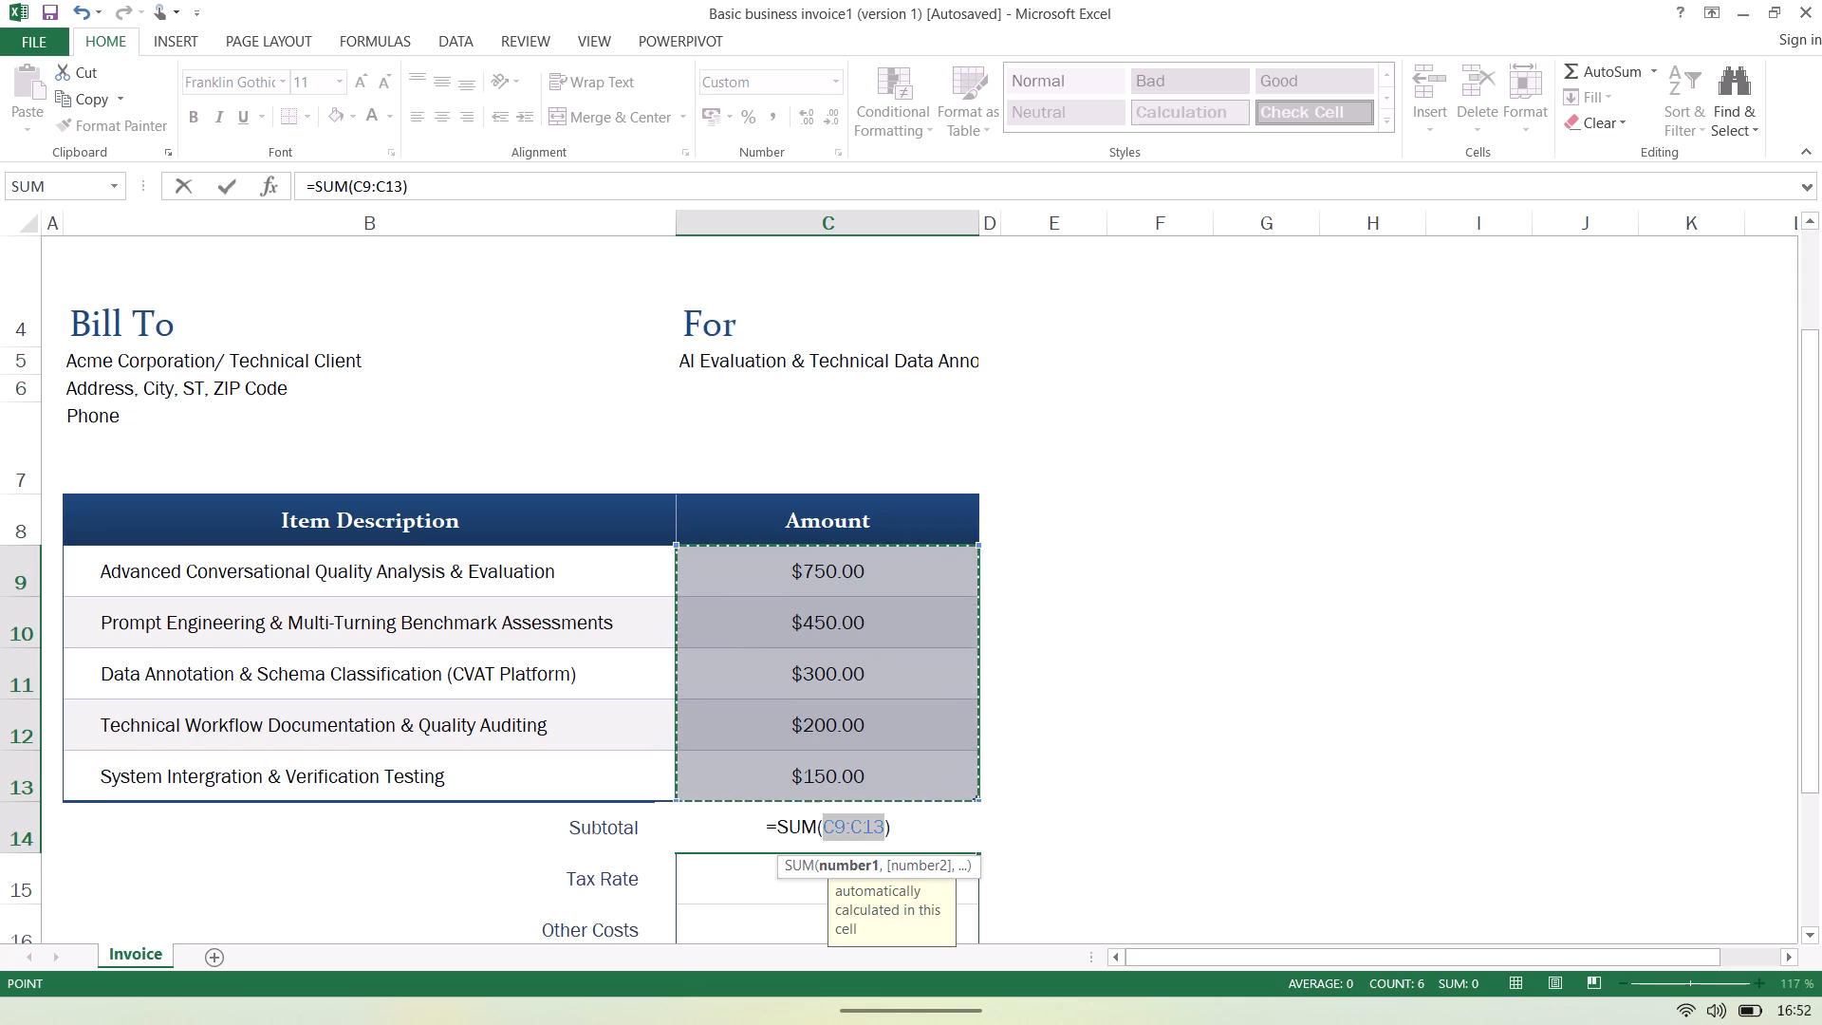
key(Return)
Inspect the SUM formula in the Subtotal cell C14 and the range it references.
click(775, 829)
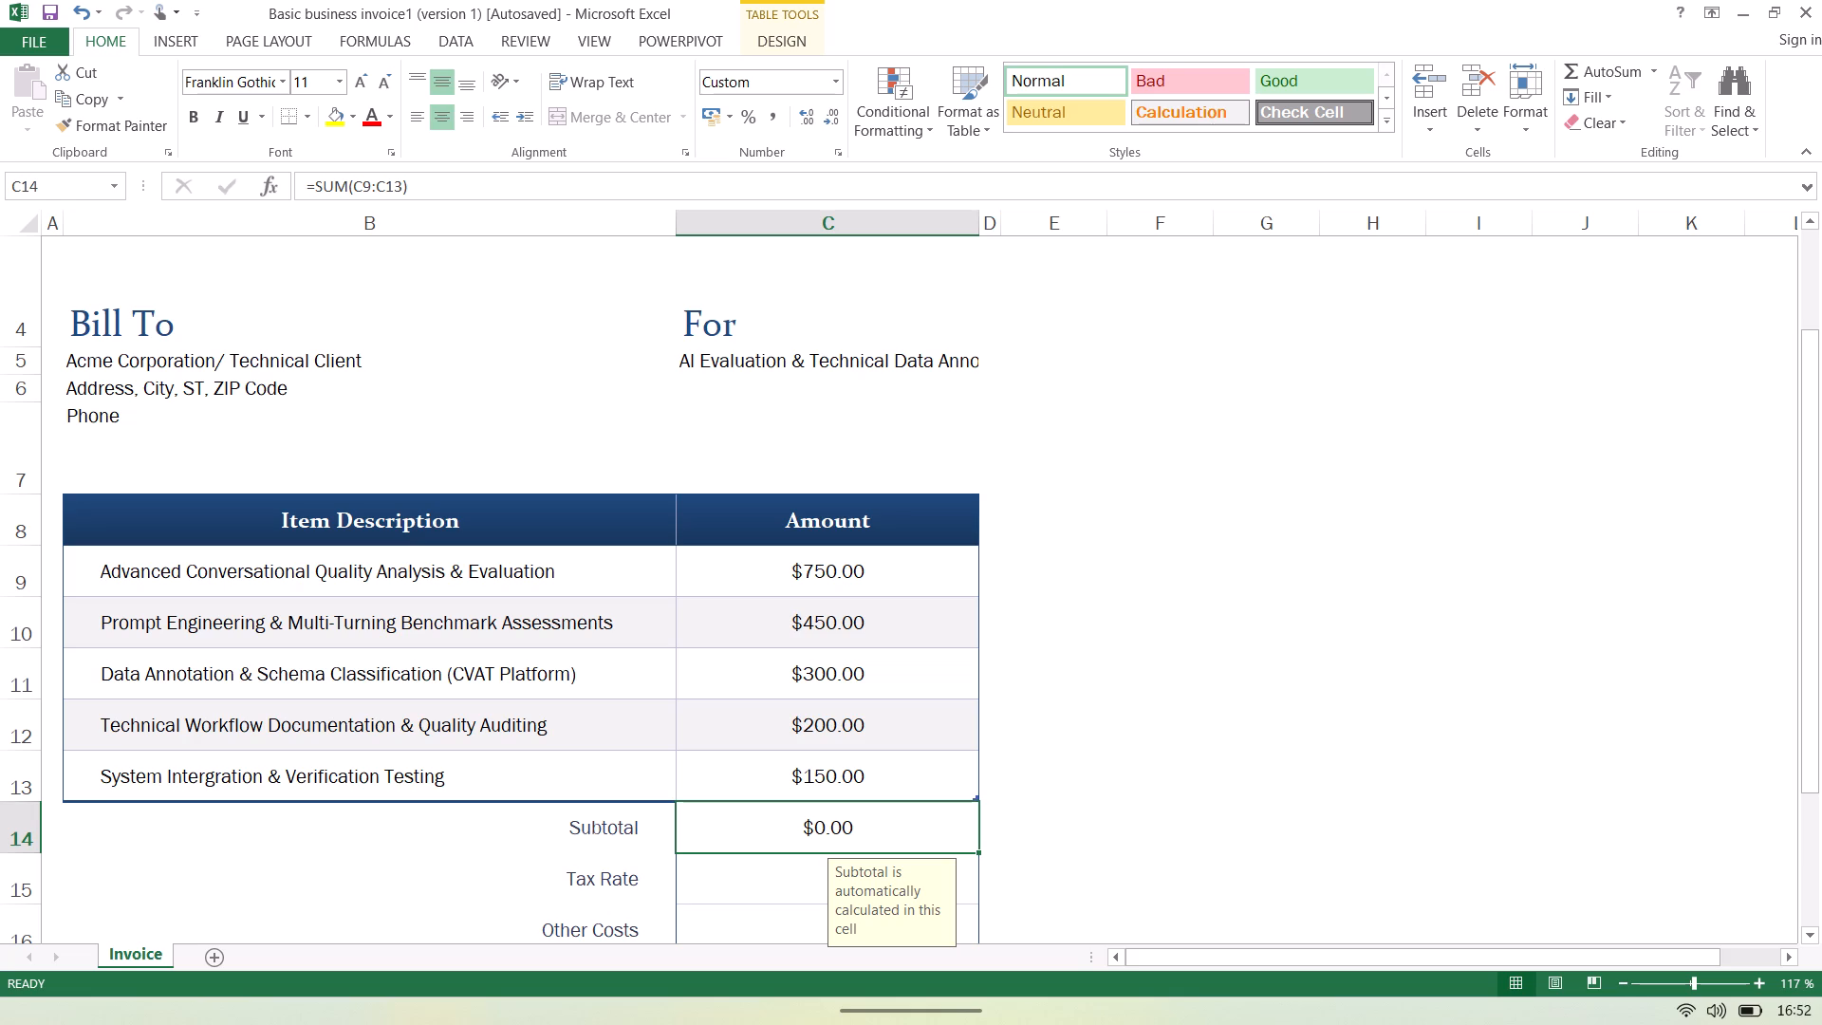
click(823, 831)
double_click(823, 831)
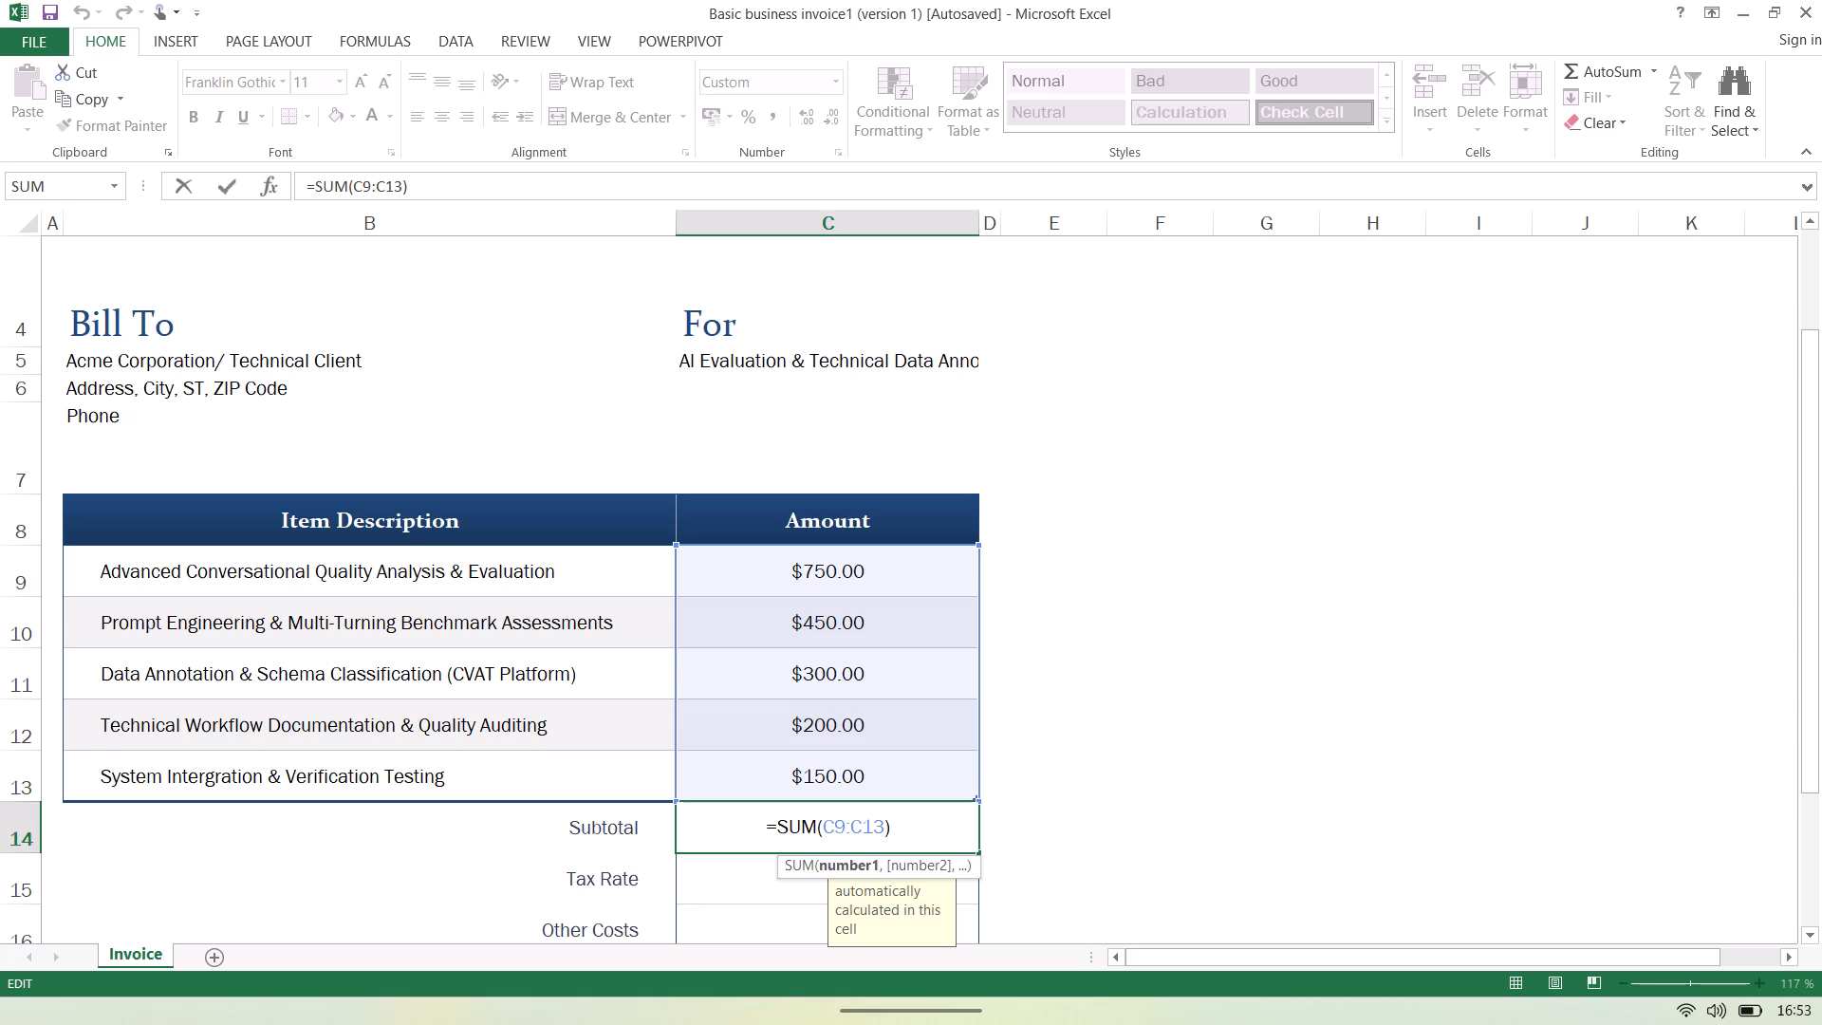
click(845, 824)
click(890, 825)
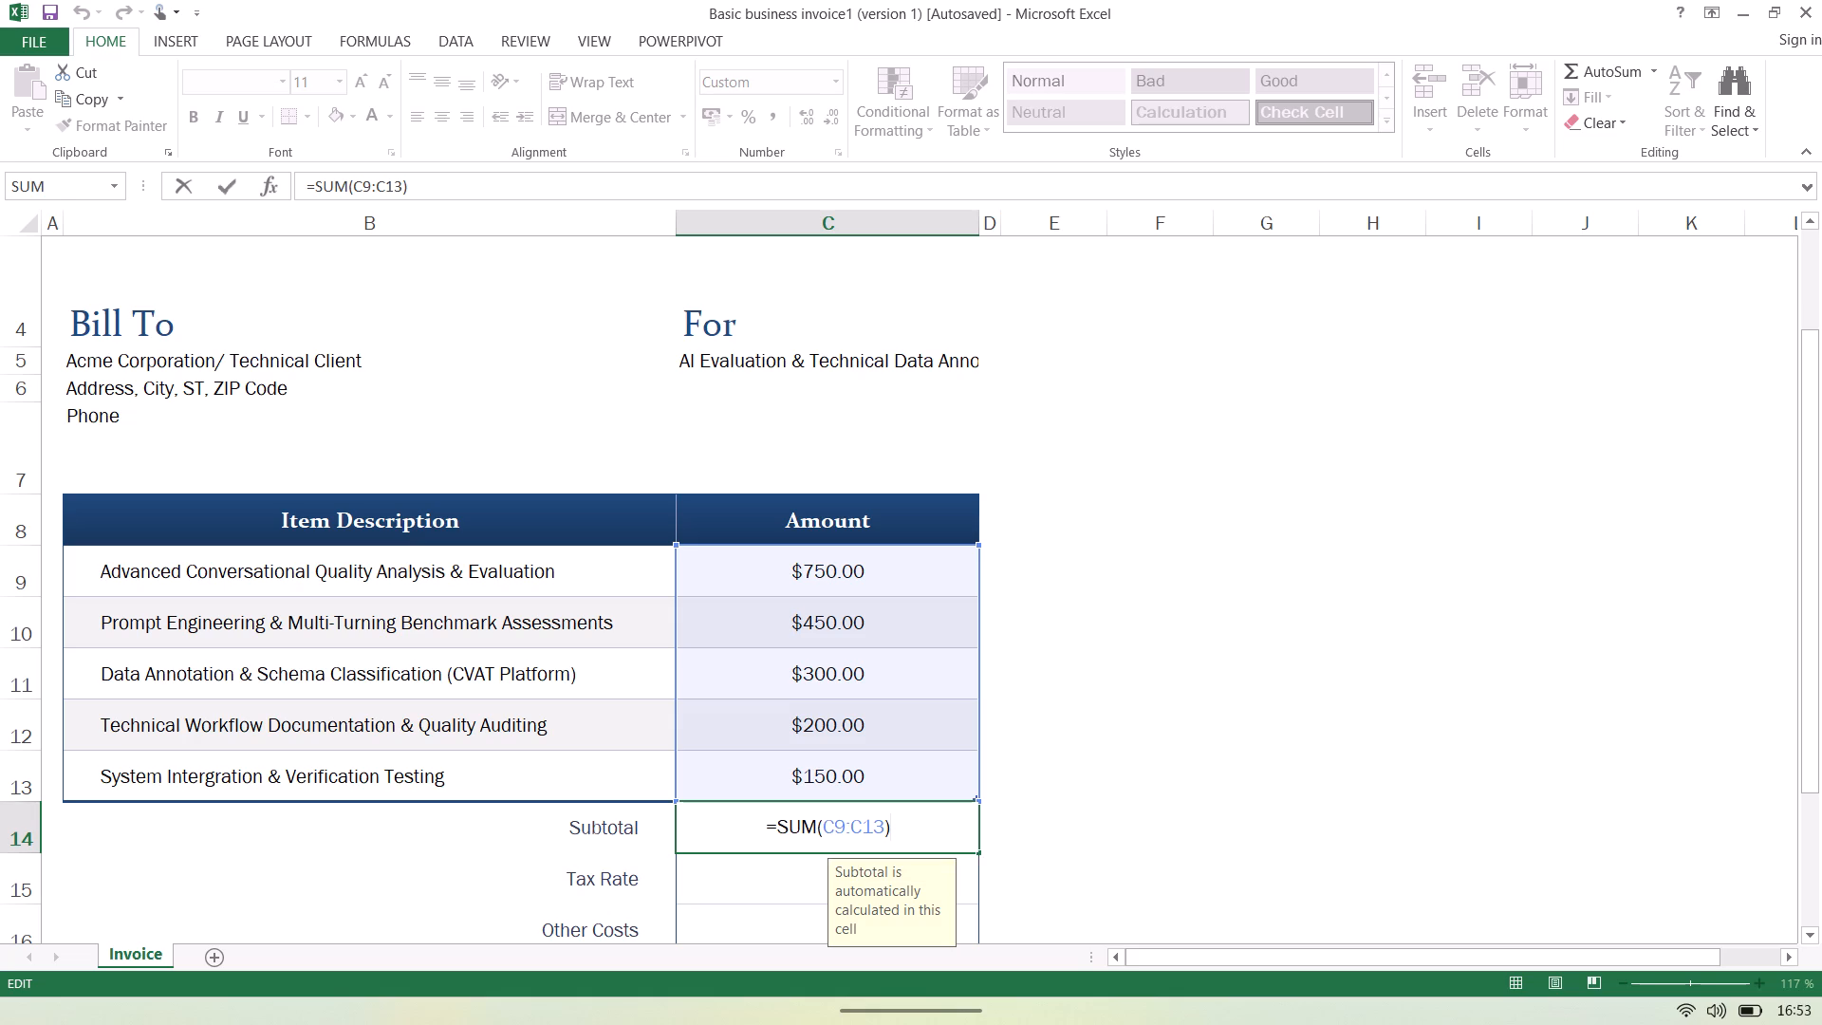
key(Return)
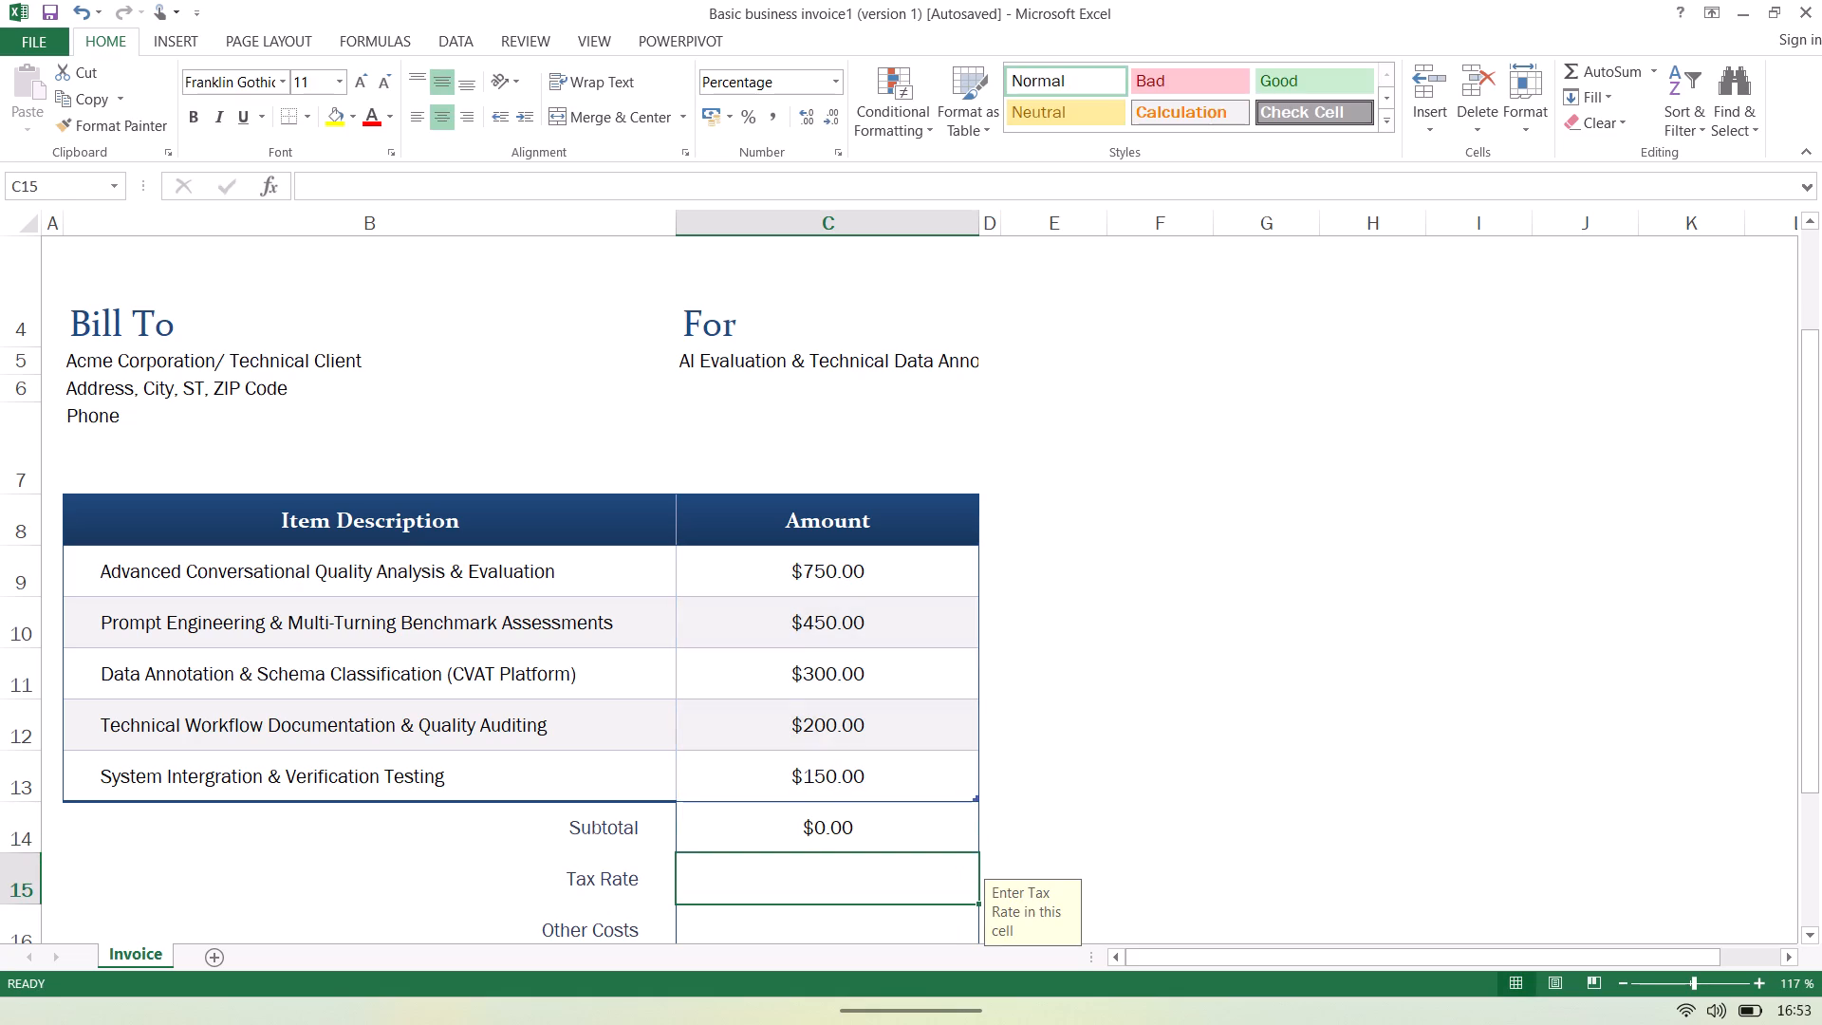
Replace the formula in the Subtotal cell C14 with the fixed amount $1,850.00.
click(853, 825)
double_click(853, 825)
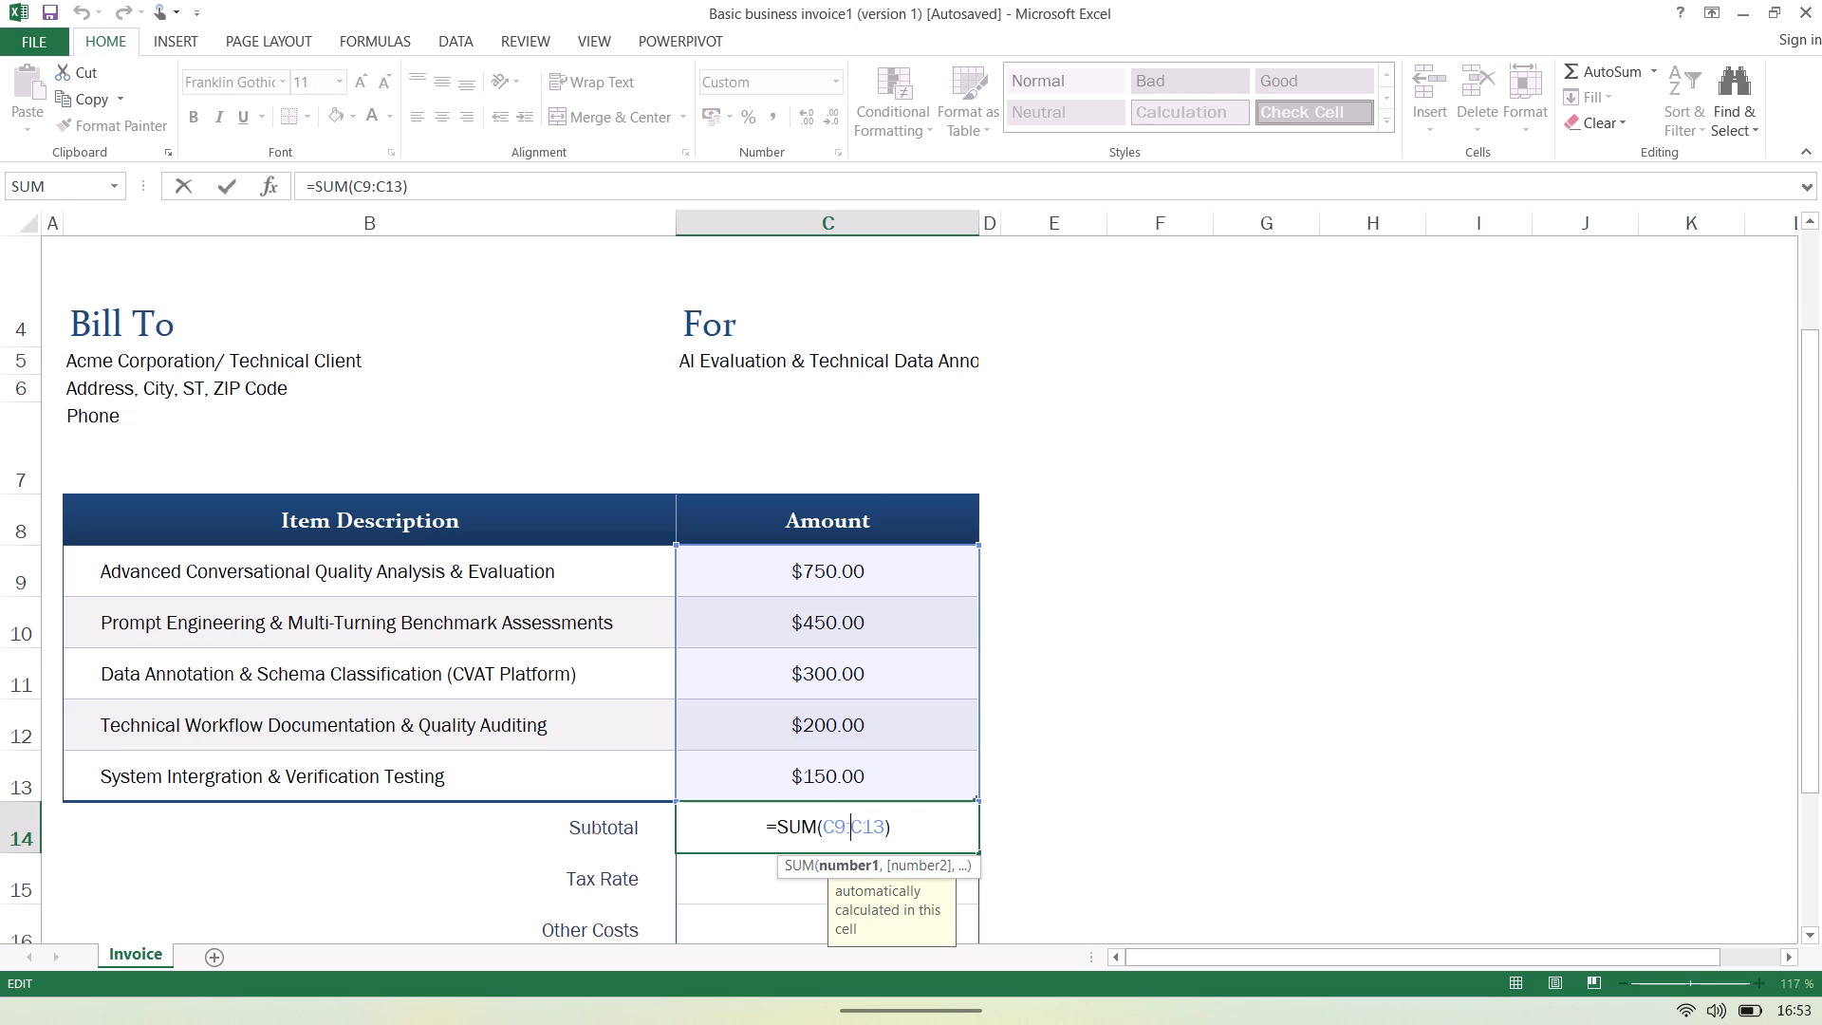
click(902, 827)
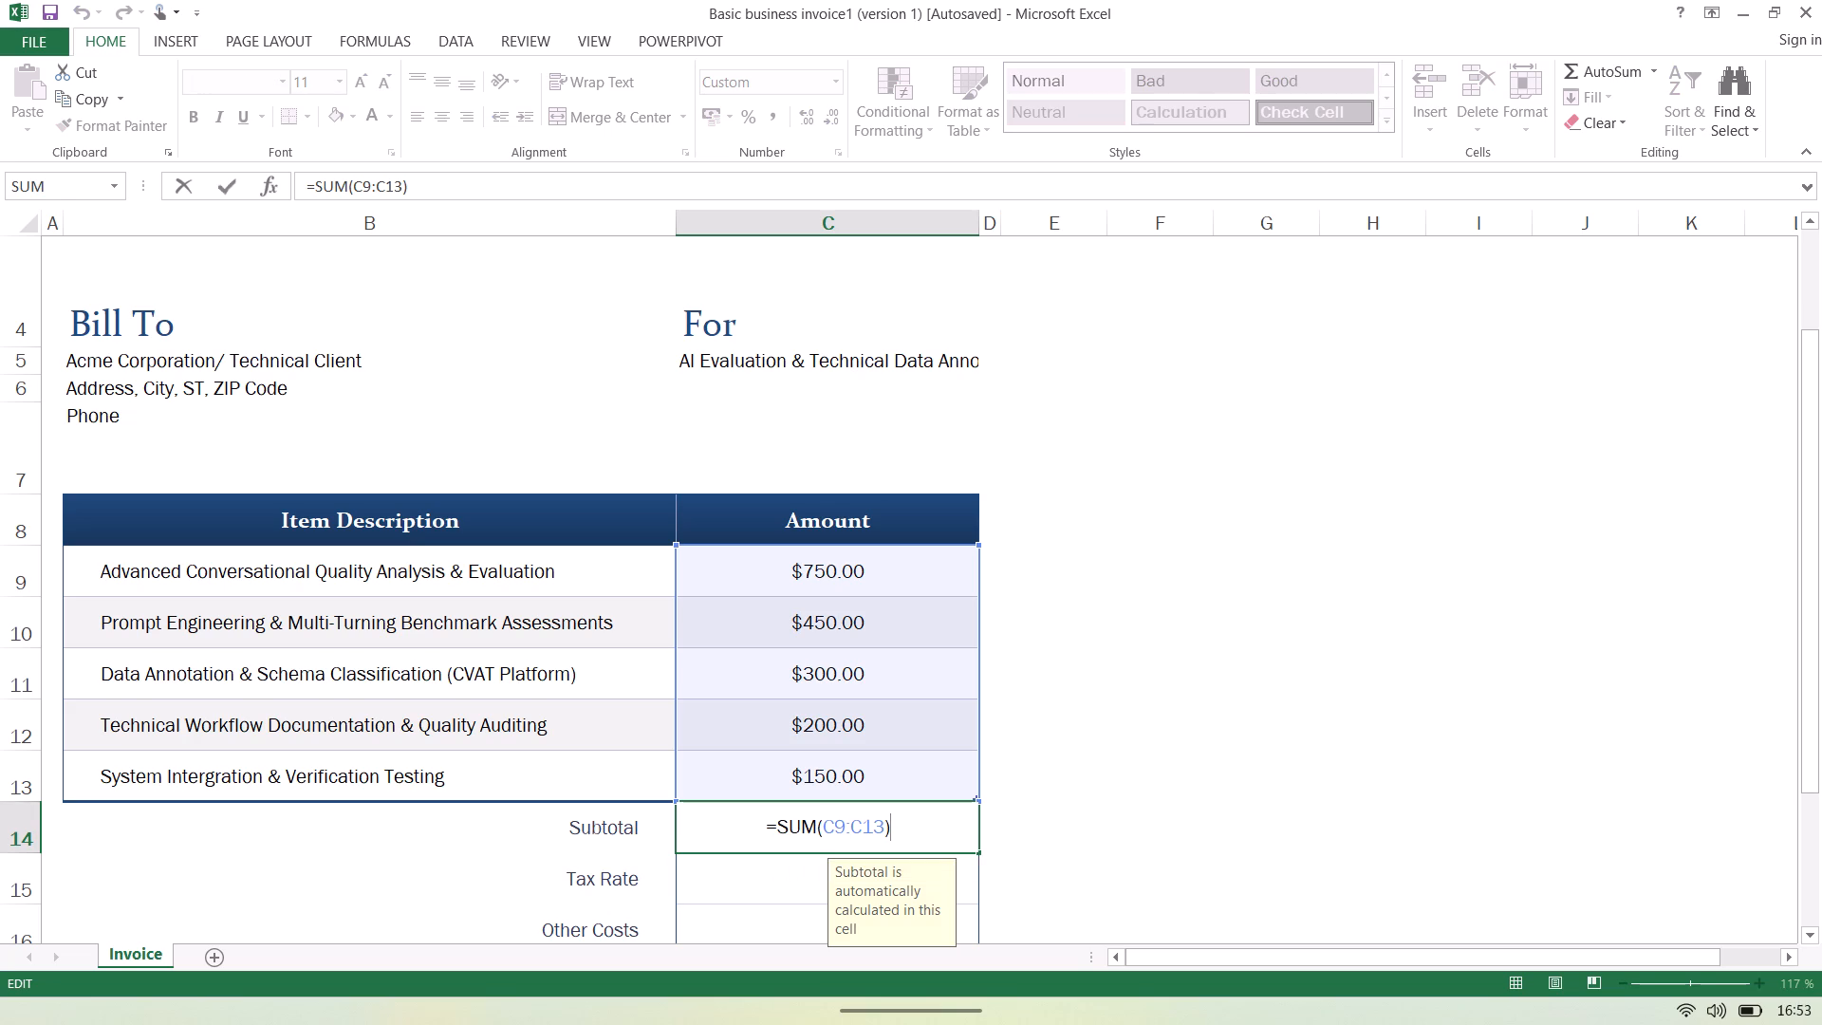
drag(902, 827, 732, 822)
key(BackSpace)
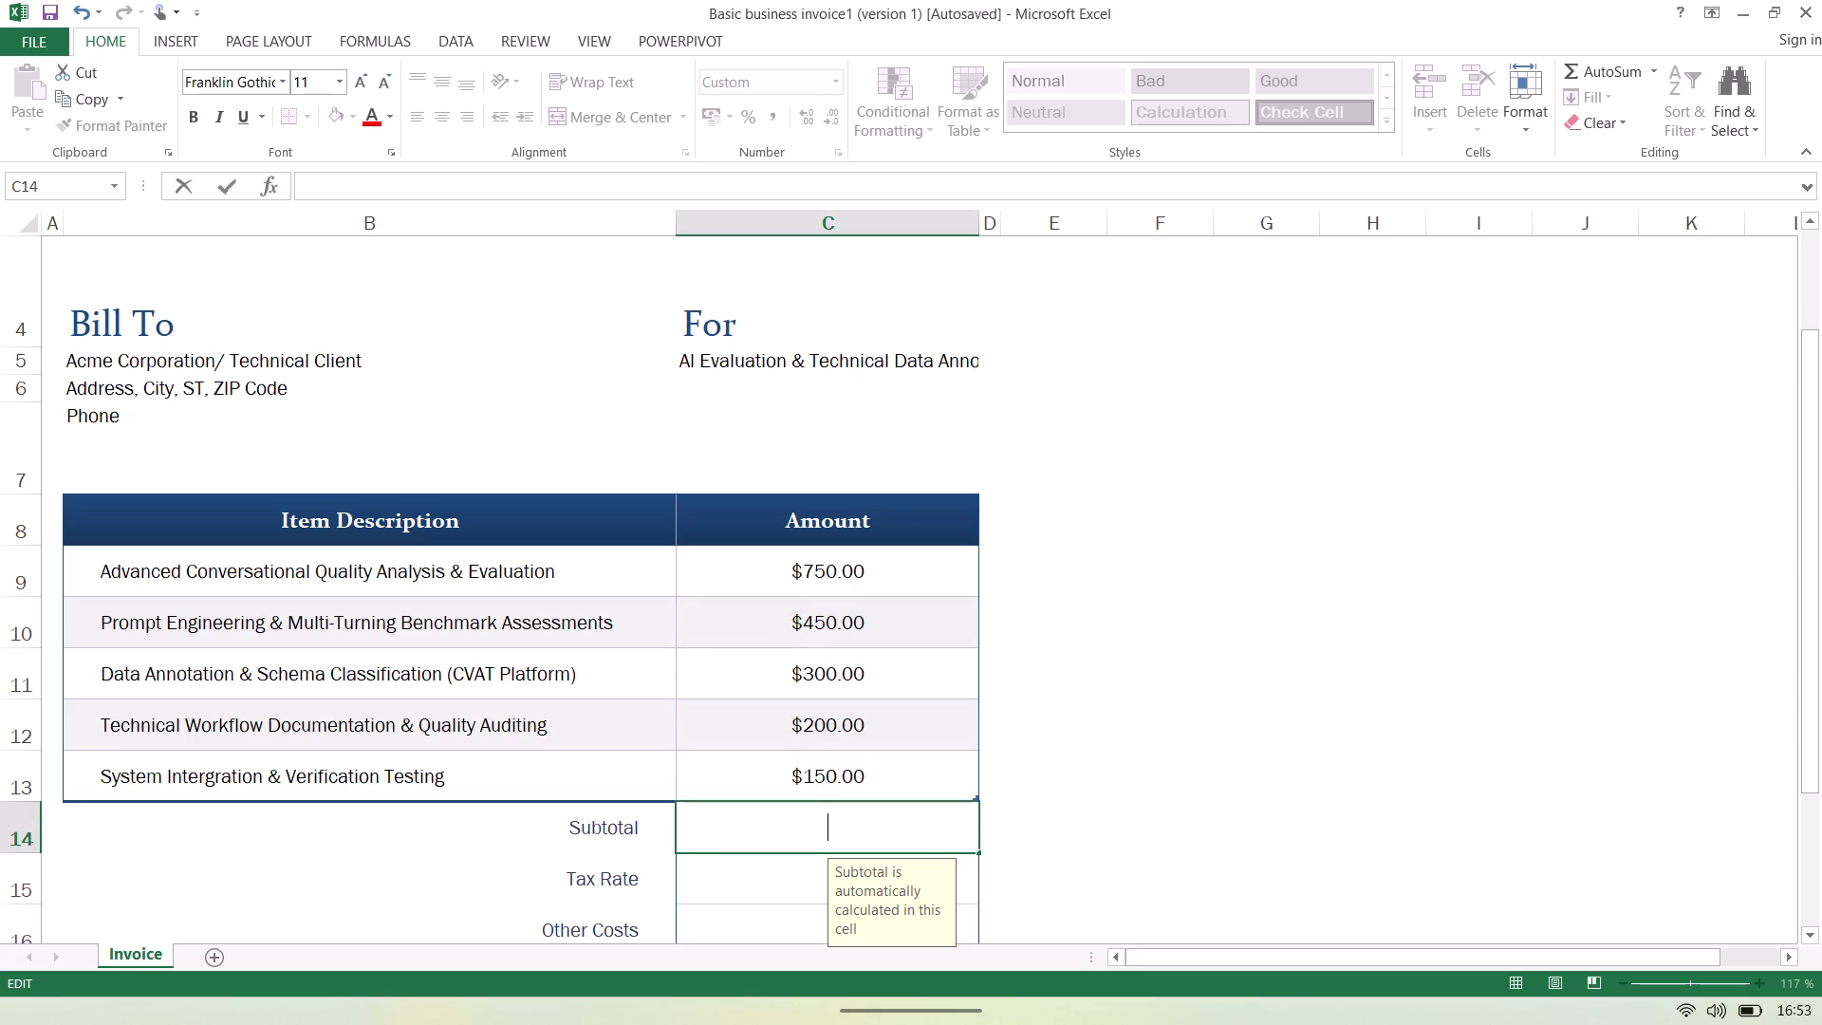
key(shift+dollar)
key(1)
key(BackSpace)
text(,1)
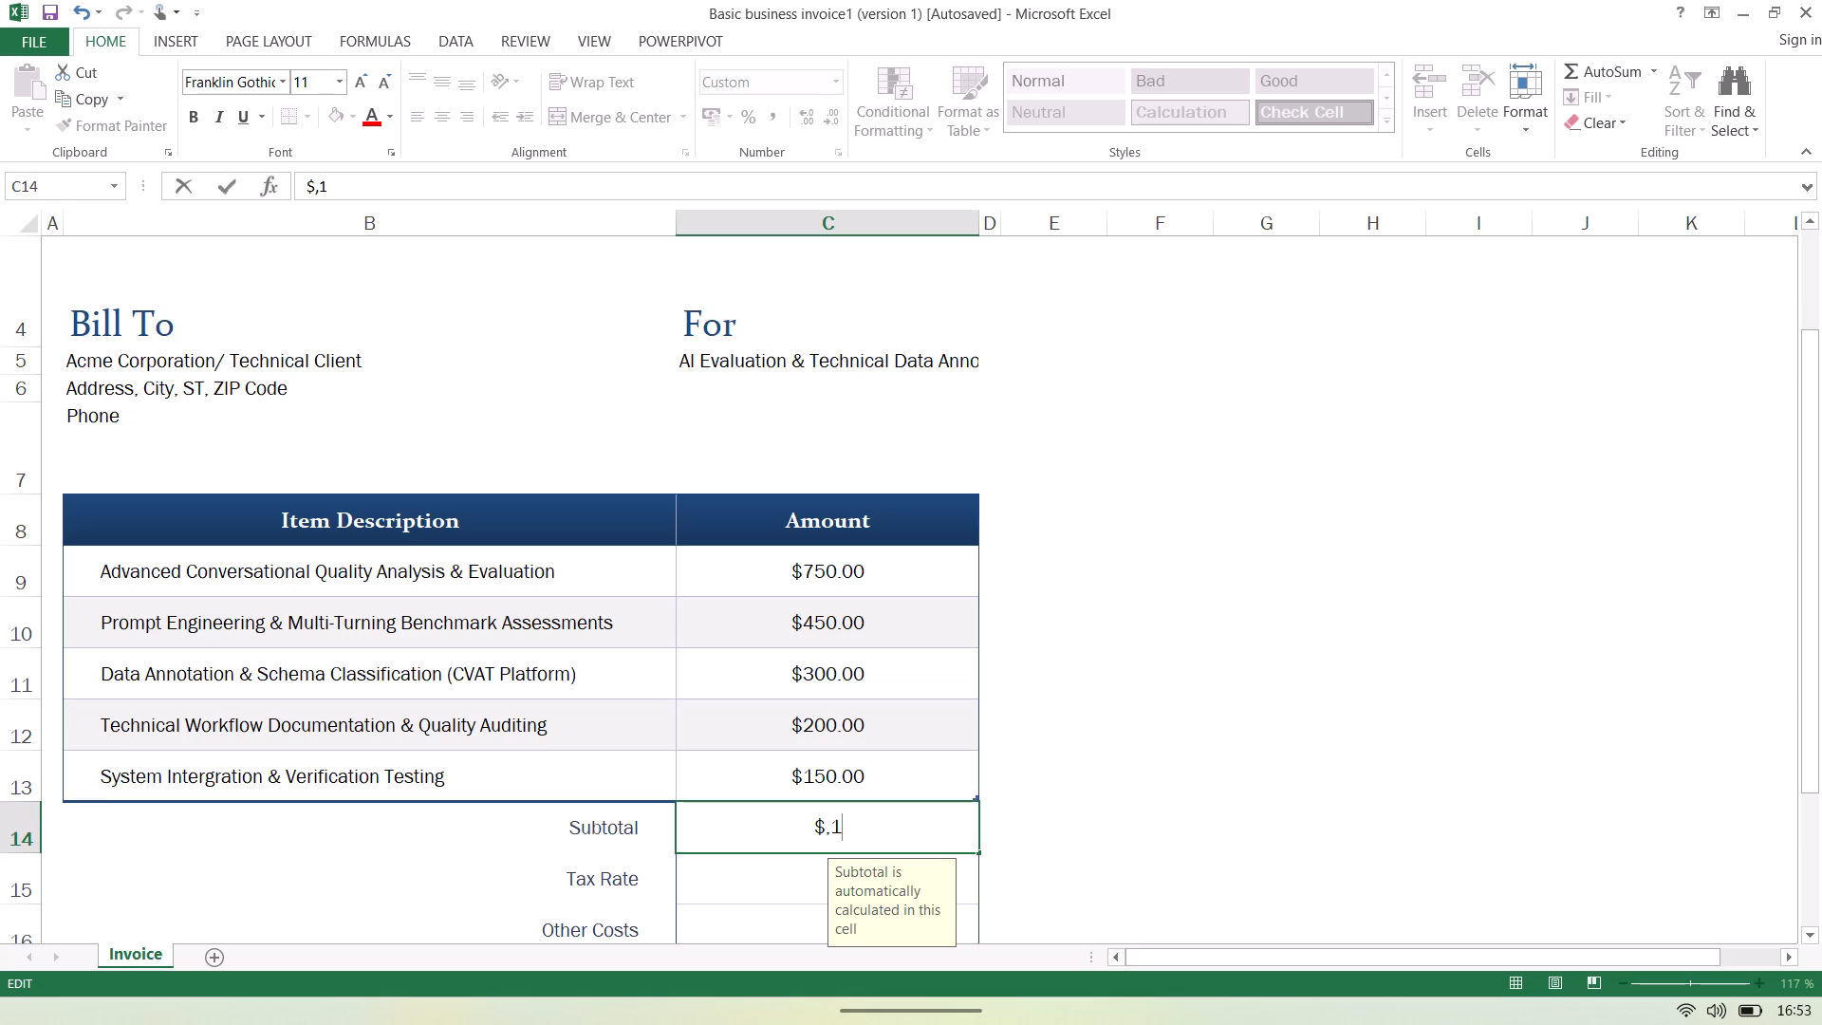
key(BackSpace)
key(BackSpace)
key(1)
key(comma)
text(850)
text(.00)
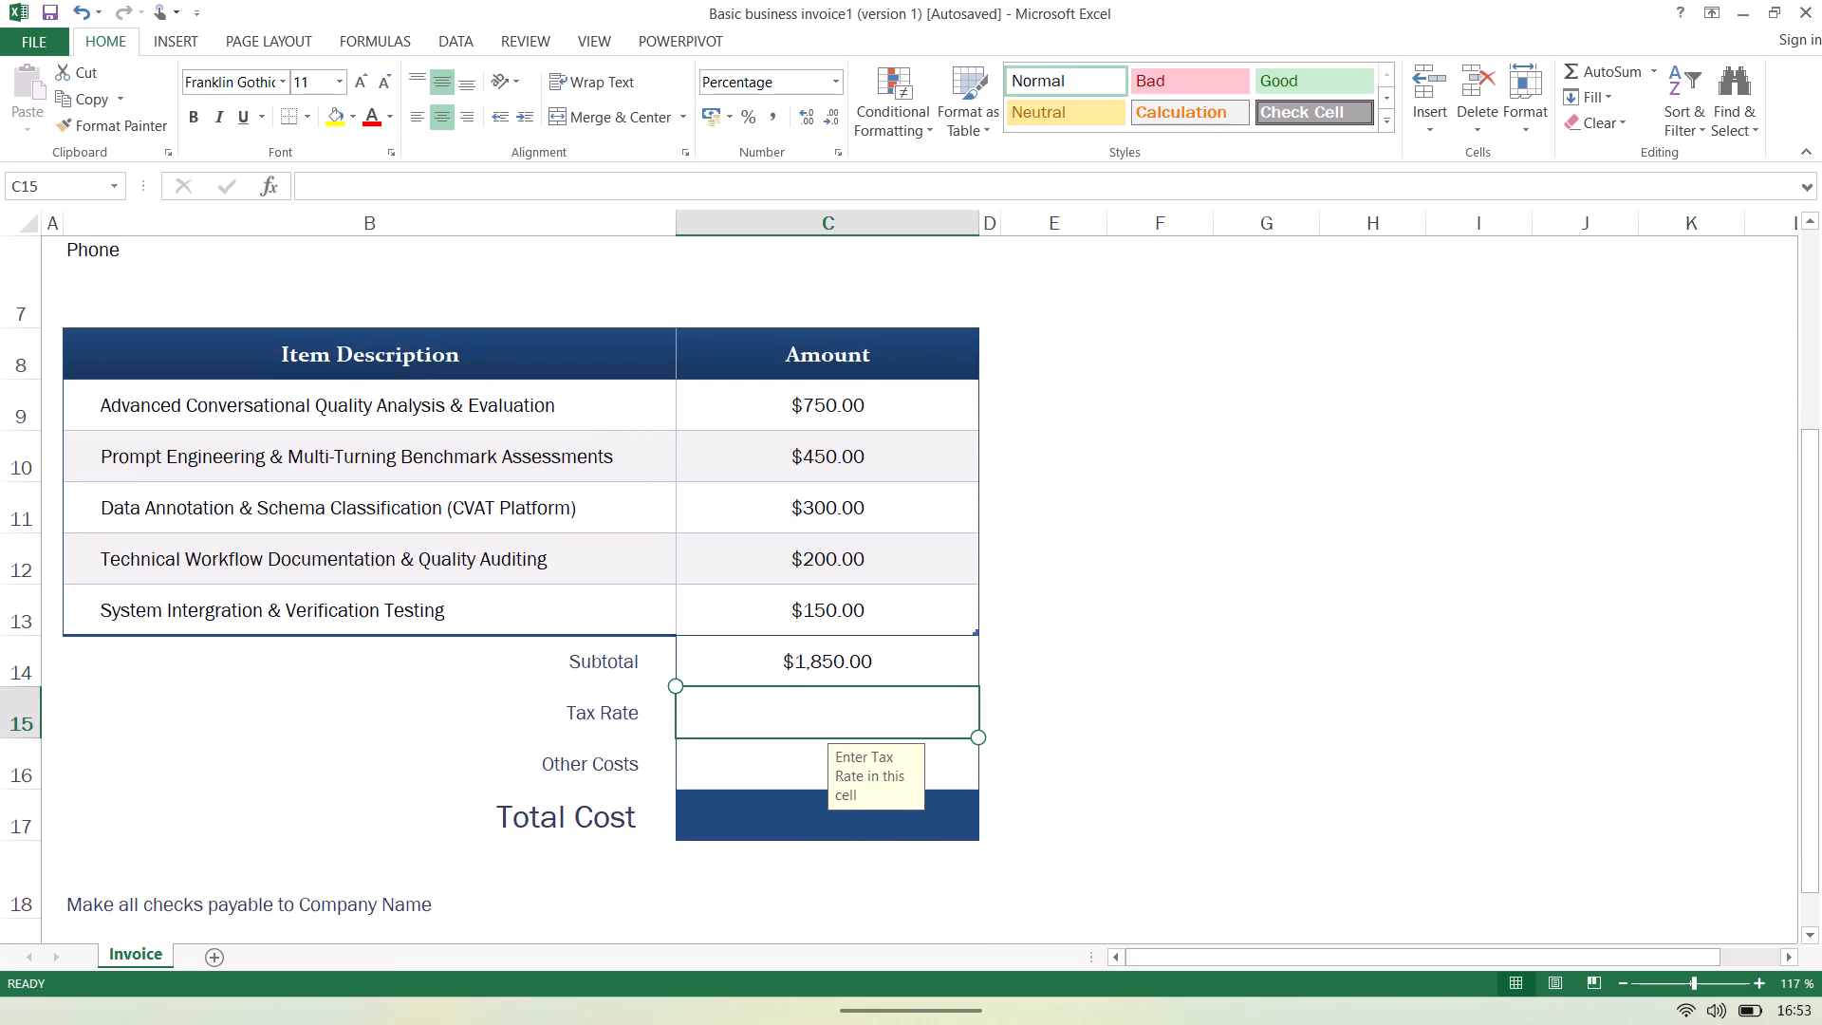
Enter 0.0% as the tax rate in cell C15.
text(0.0)
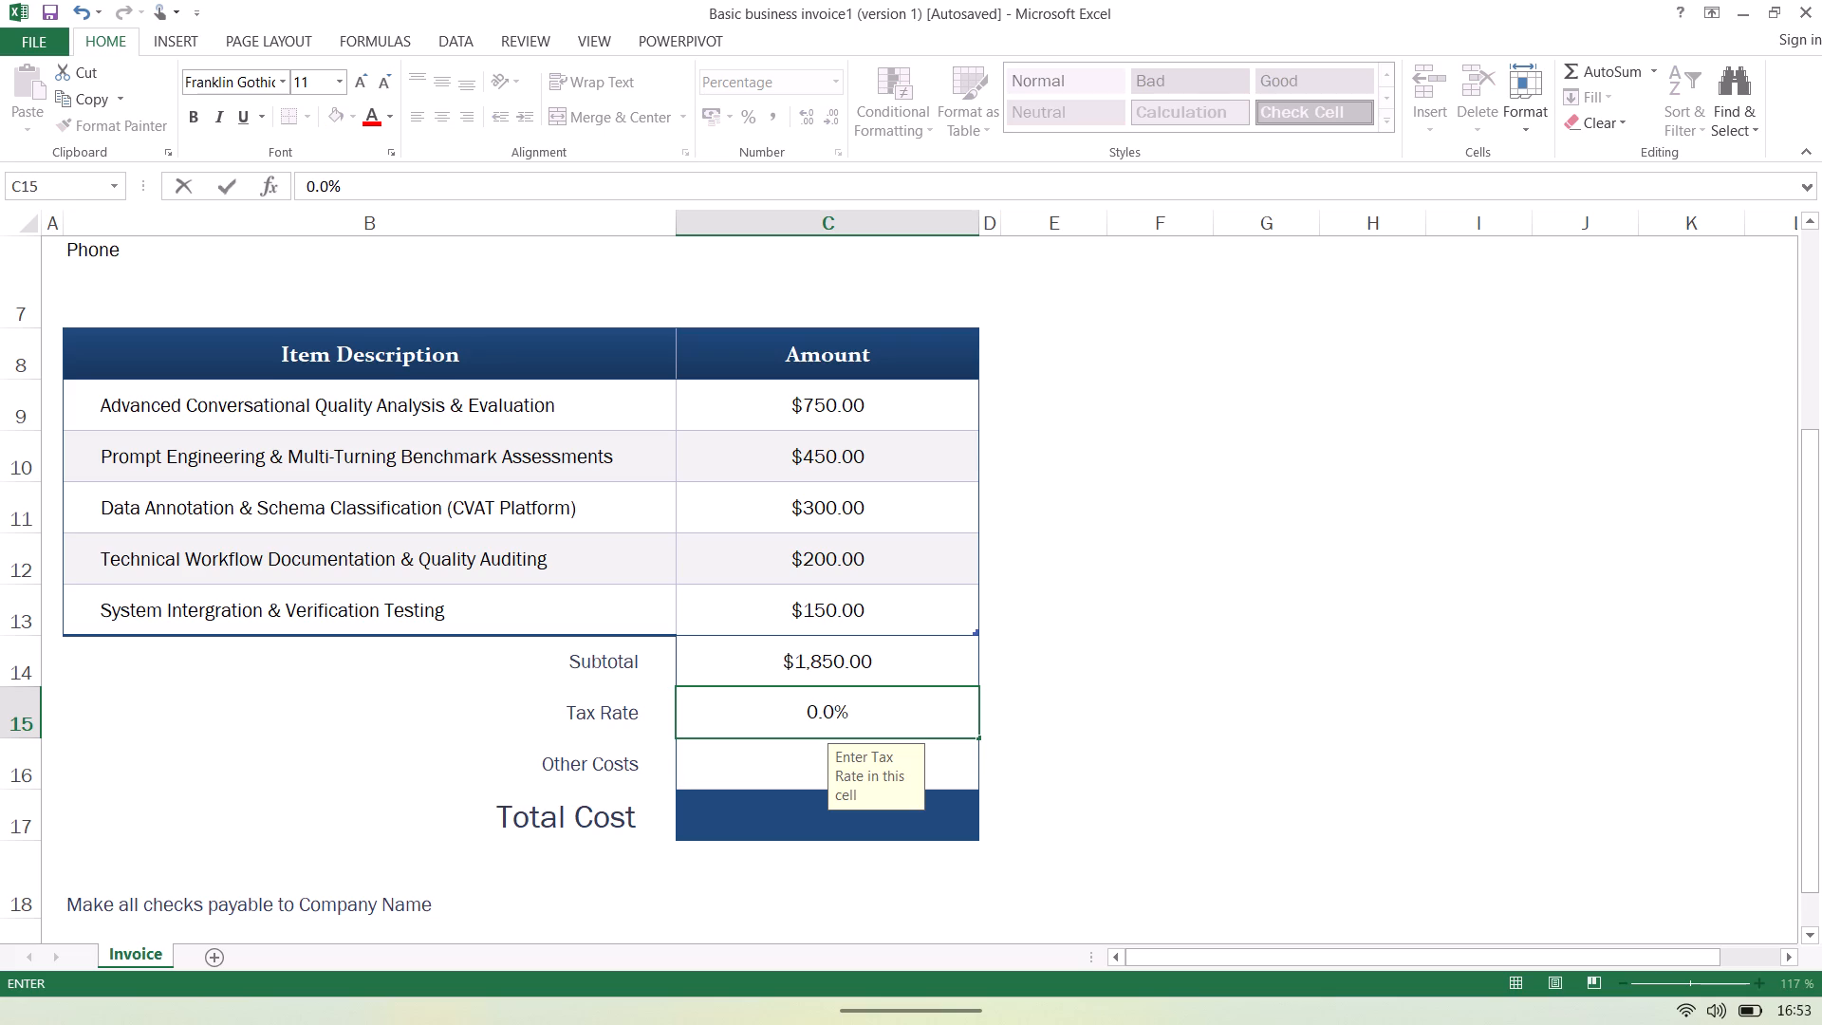
key(shift+percent)
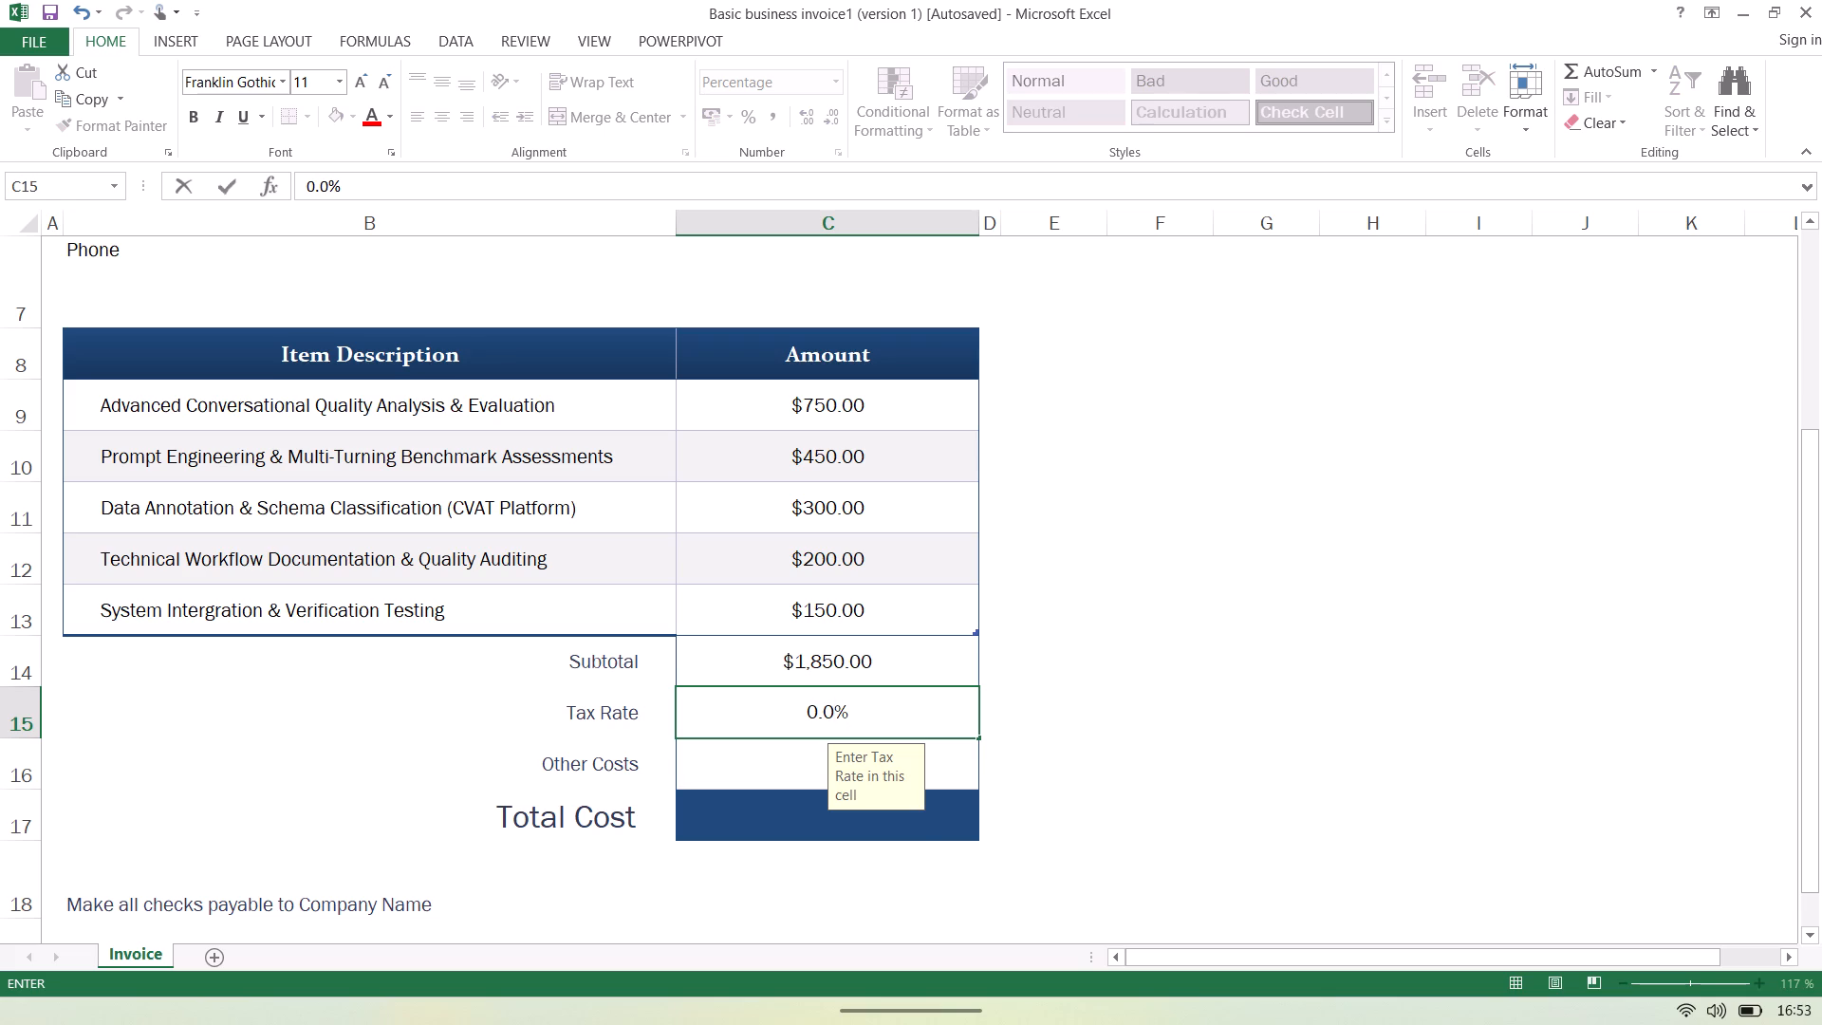
Enter $0.00 as the Other Costs amount in cell C16.
click(769, 764)
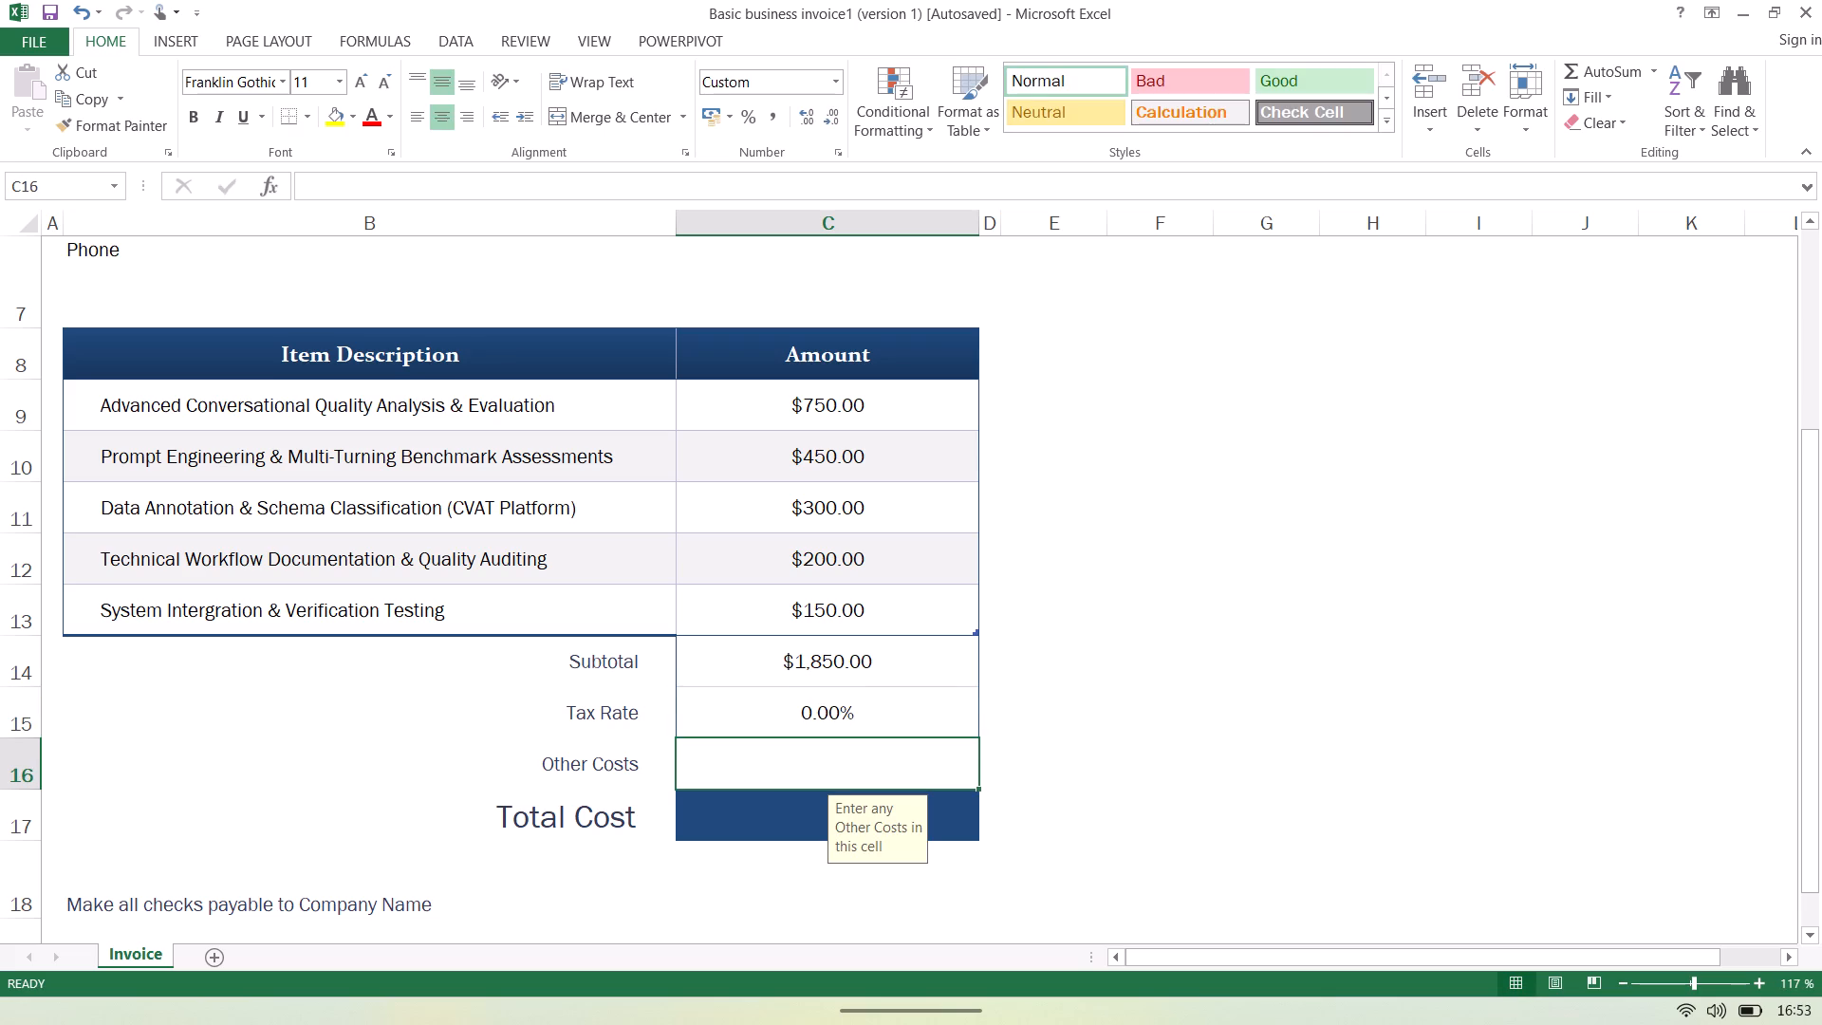
key(shift+dollar)
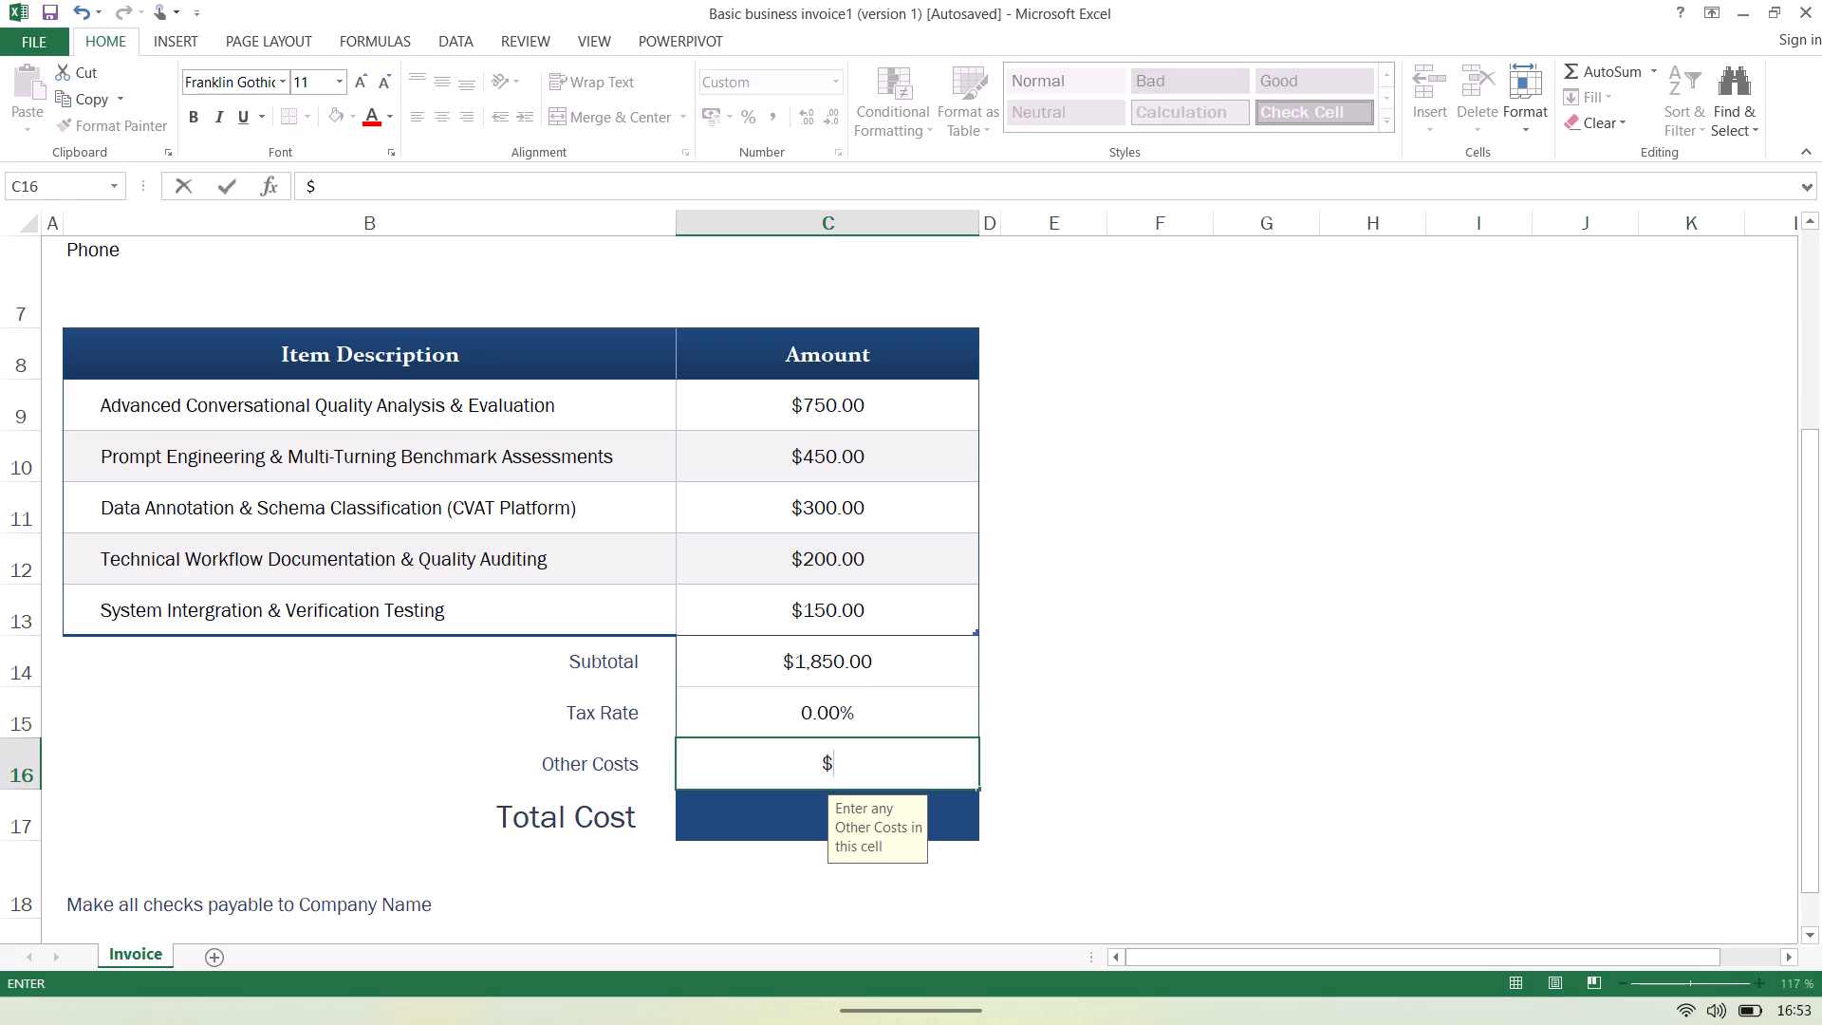
key(0)
text(.00)
Replace the Total Cost formula in cell C17 with the entry "$ 1,850".
click(775, 827)
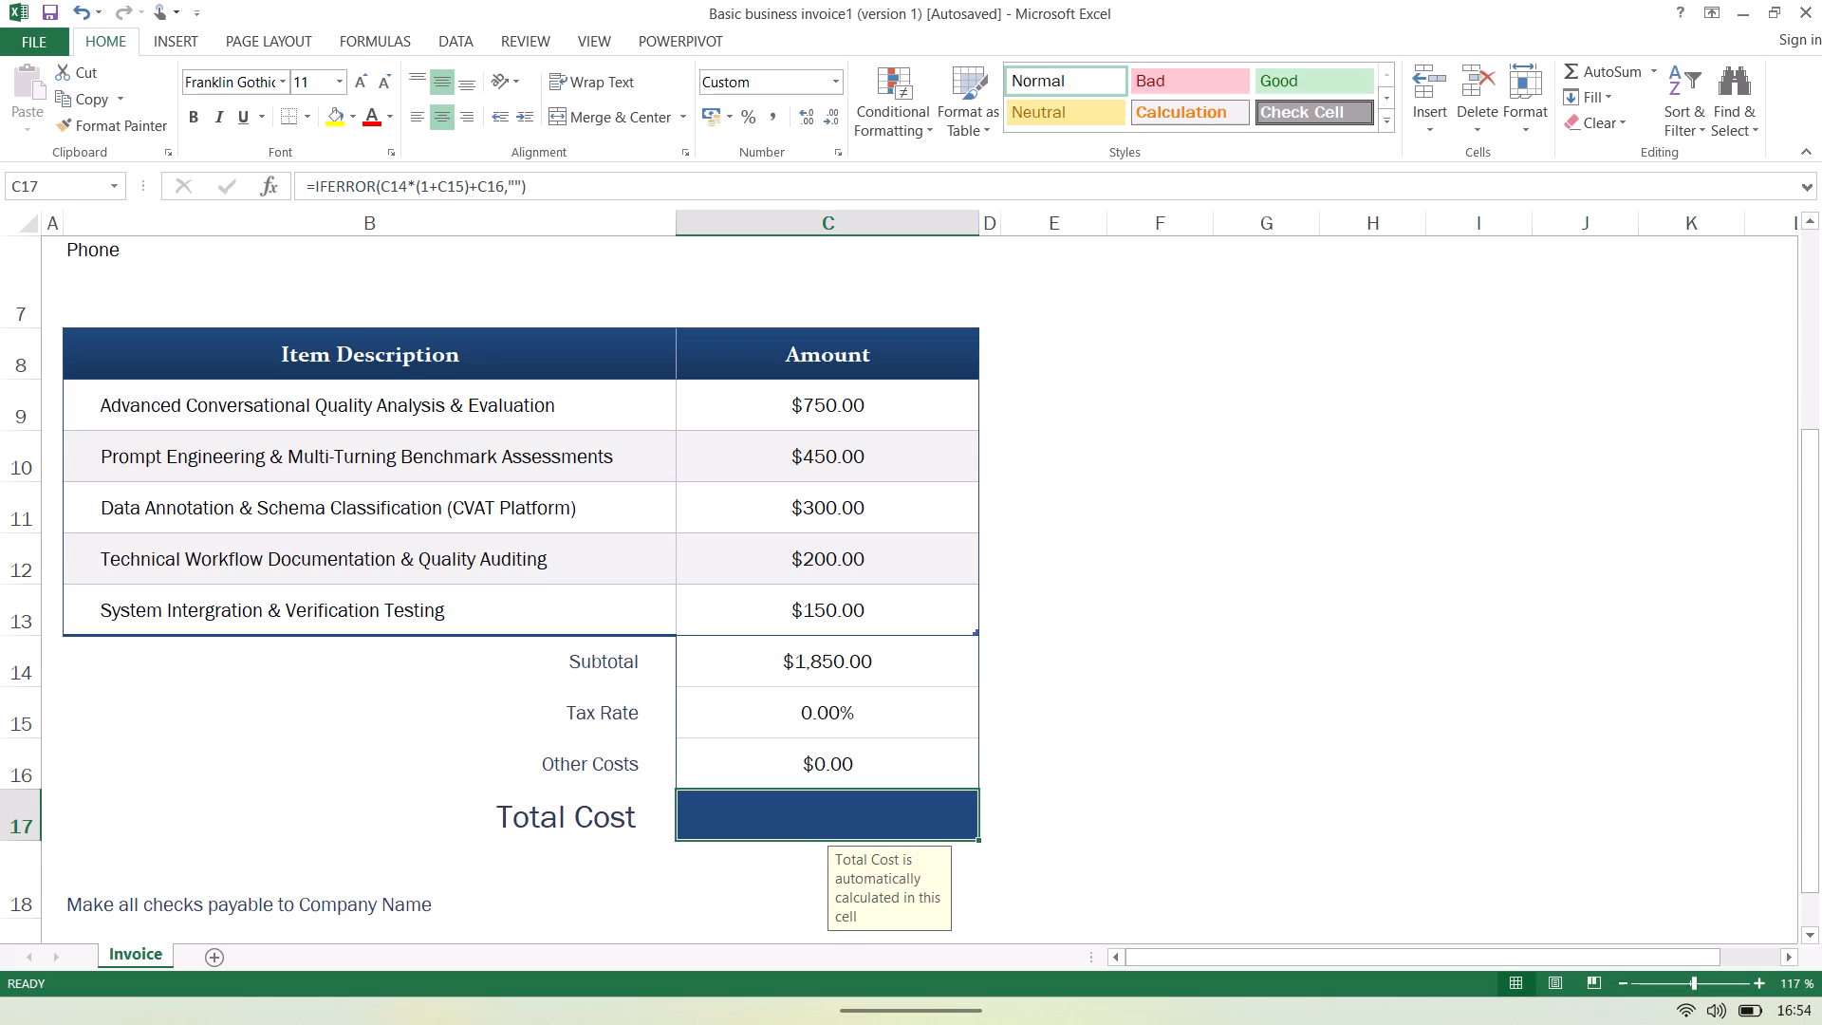
key(shift+dollar)
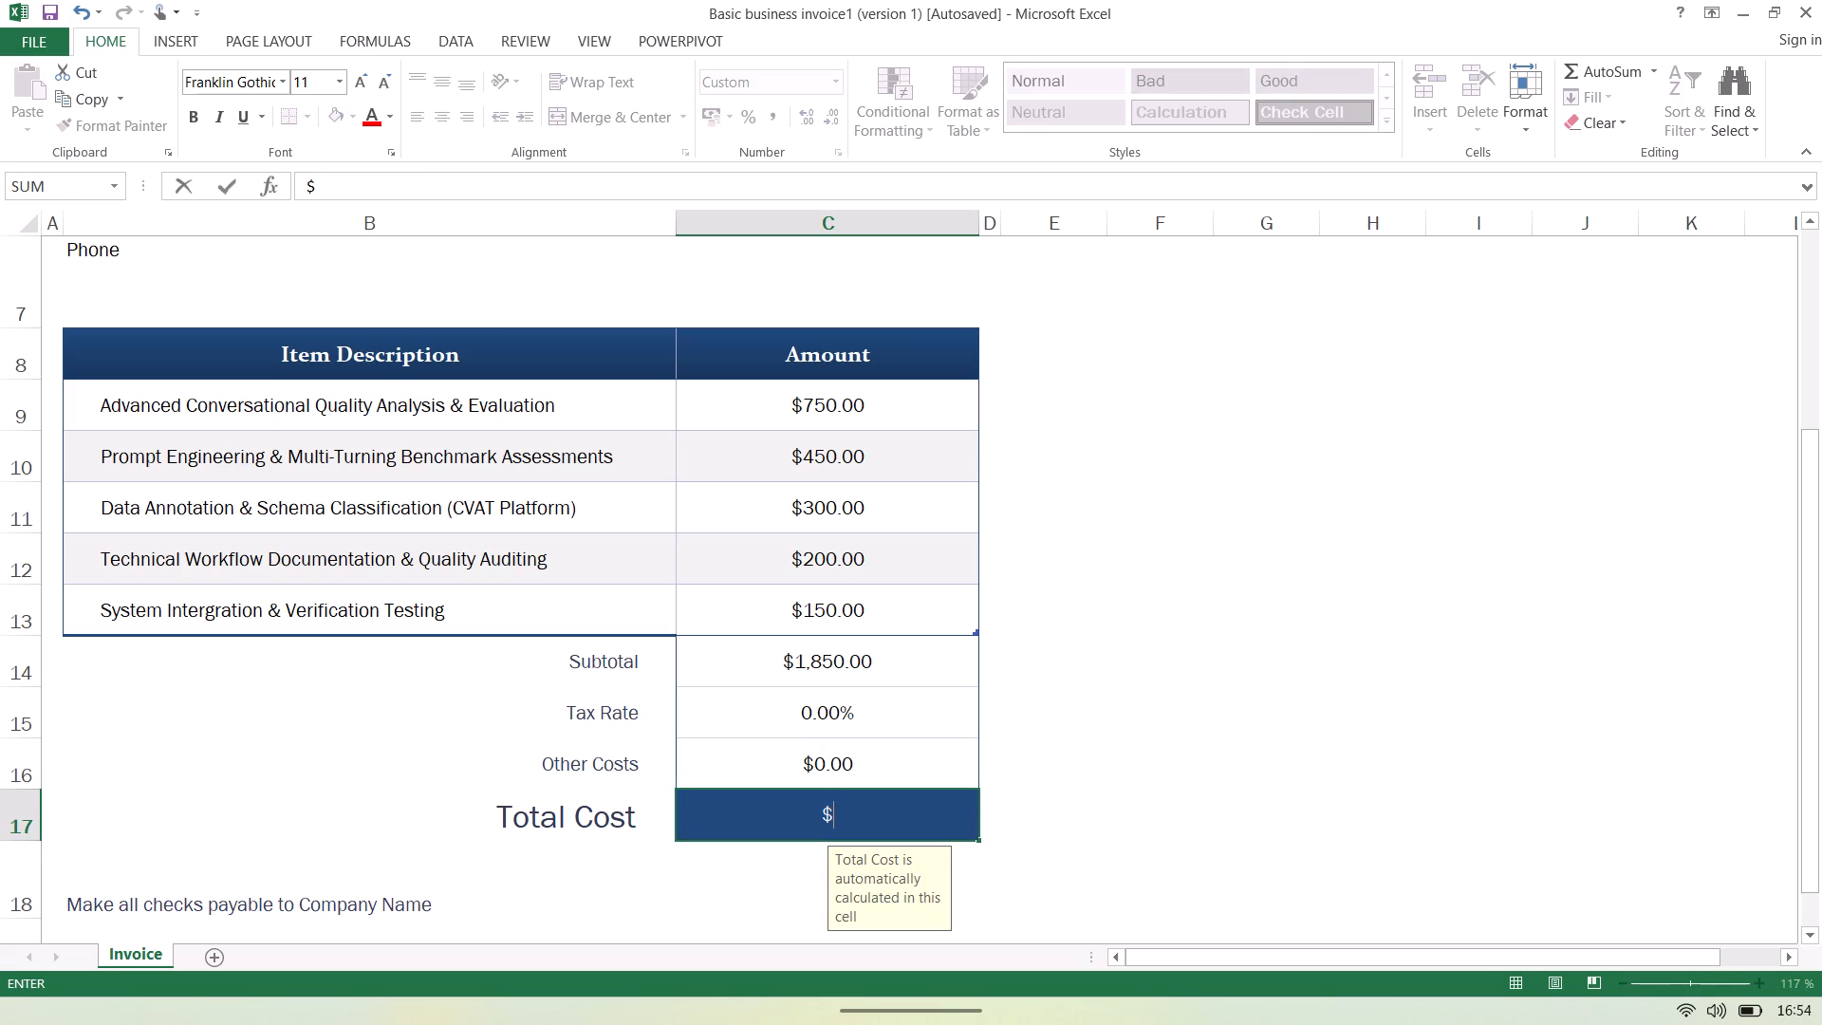
key(1)
key(BackSpace)
key(space)
key(1)
key(comma)
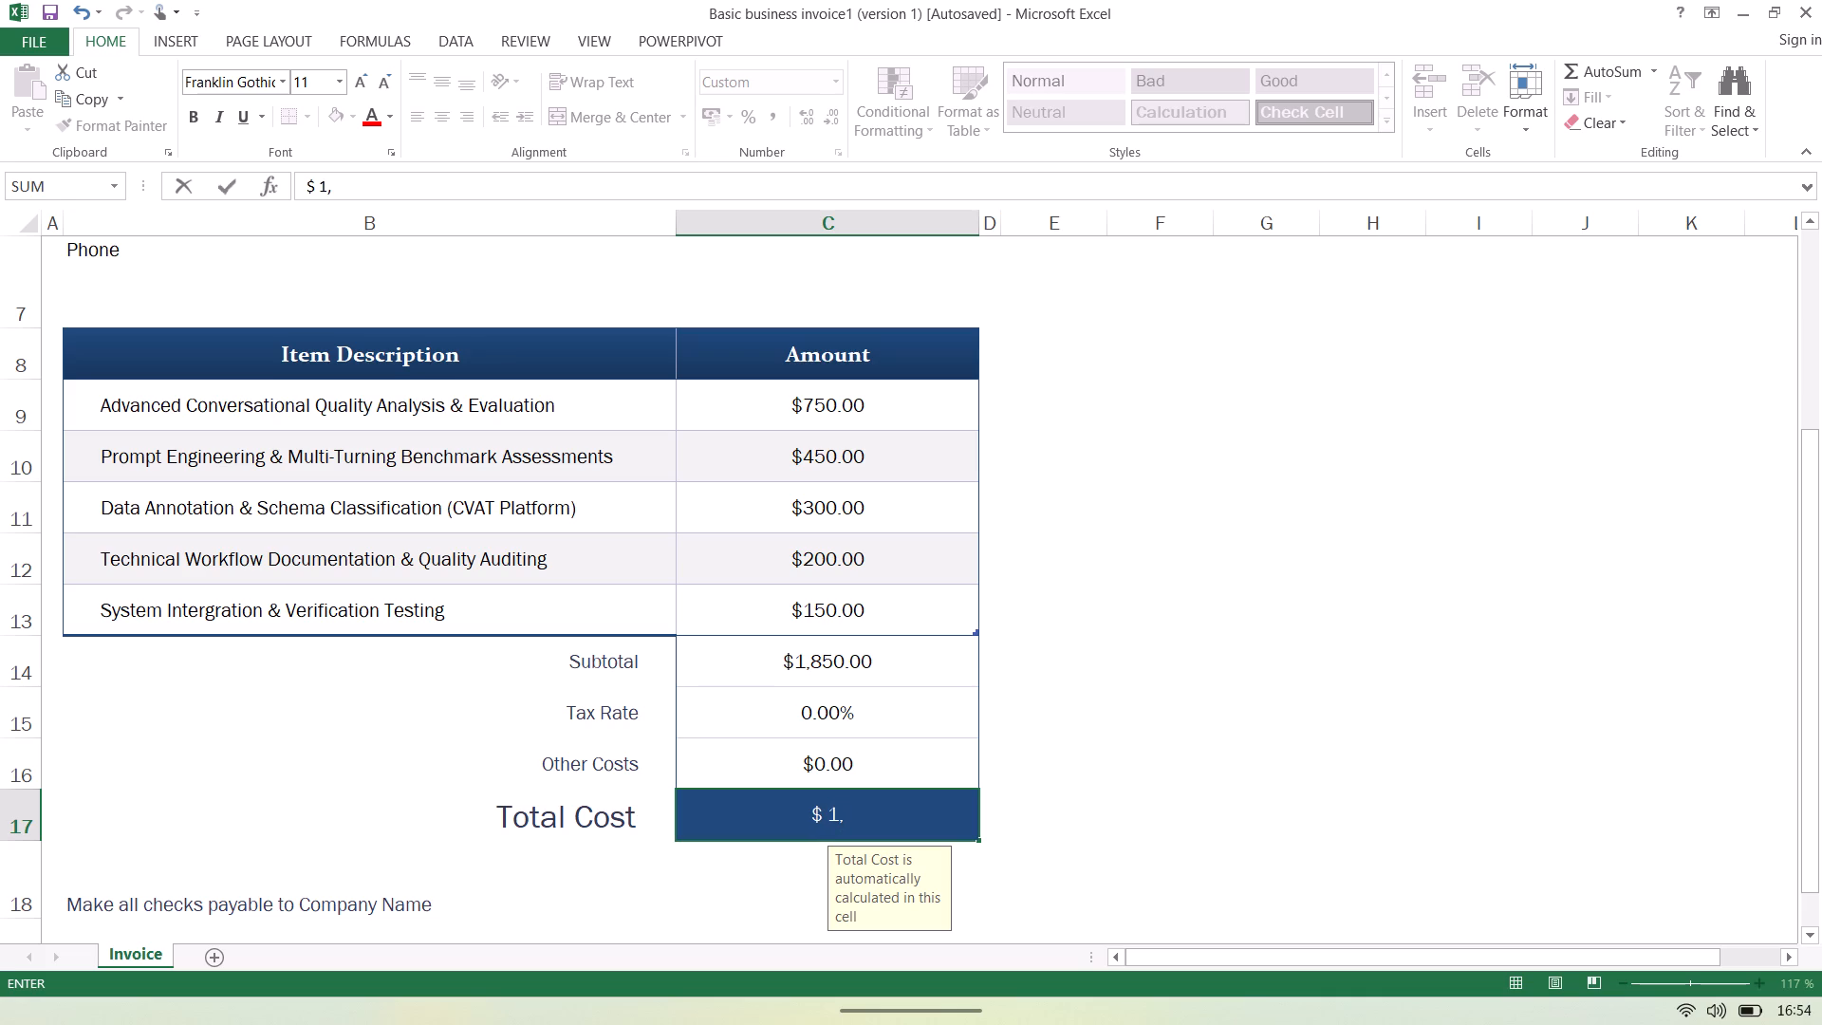
text(850)
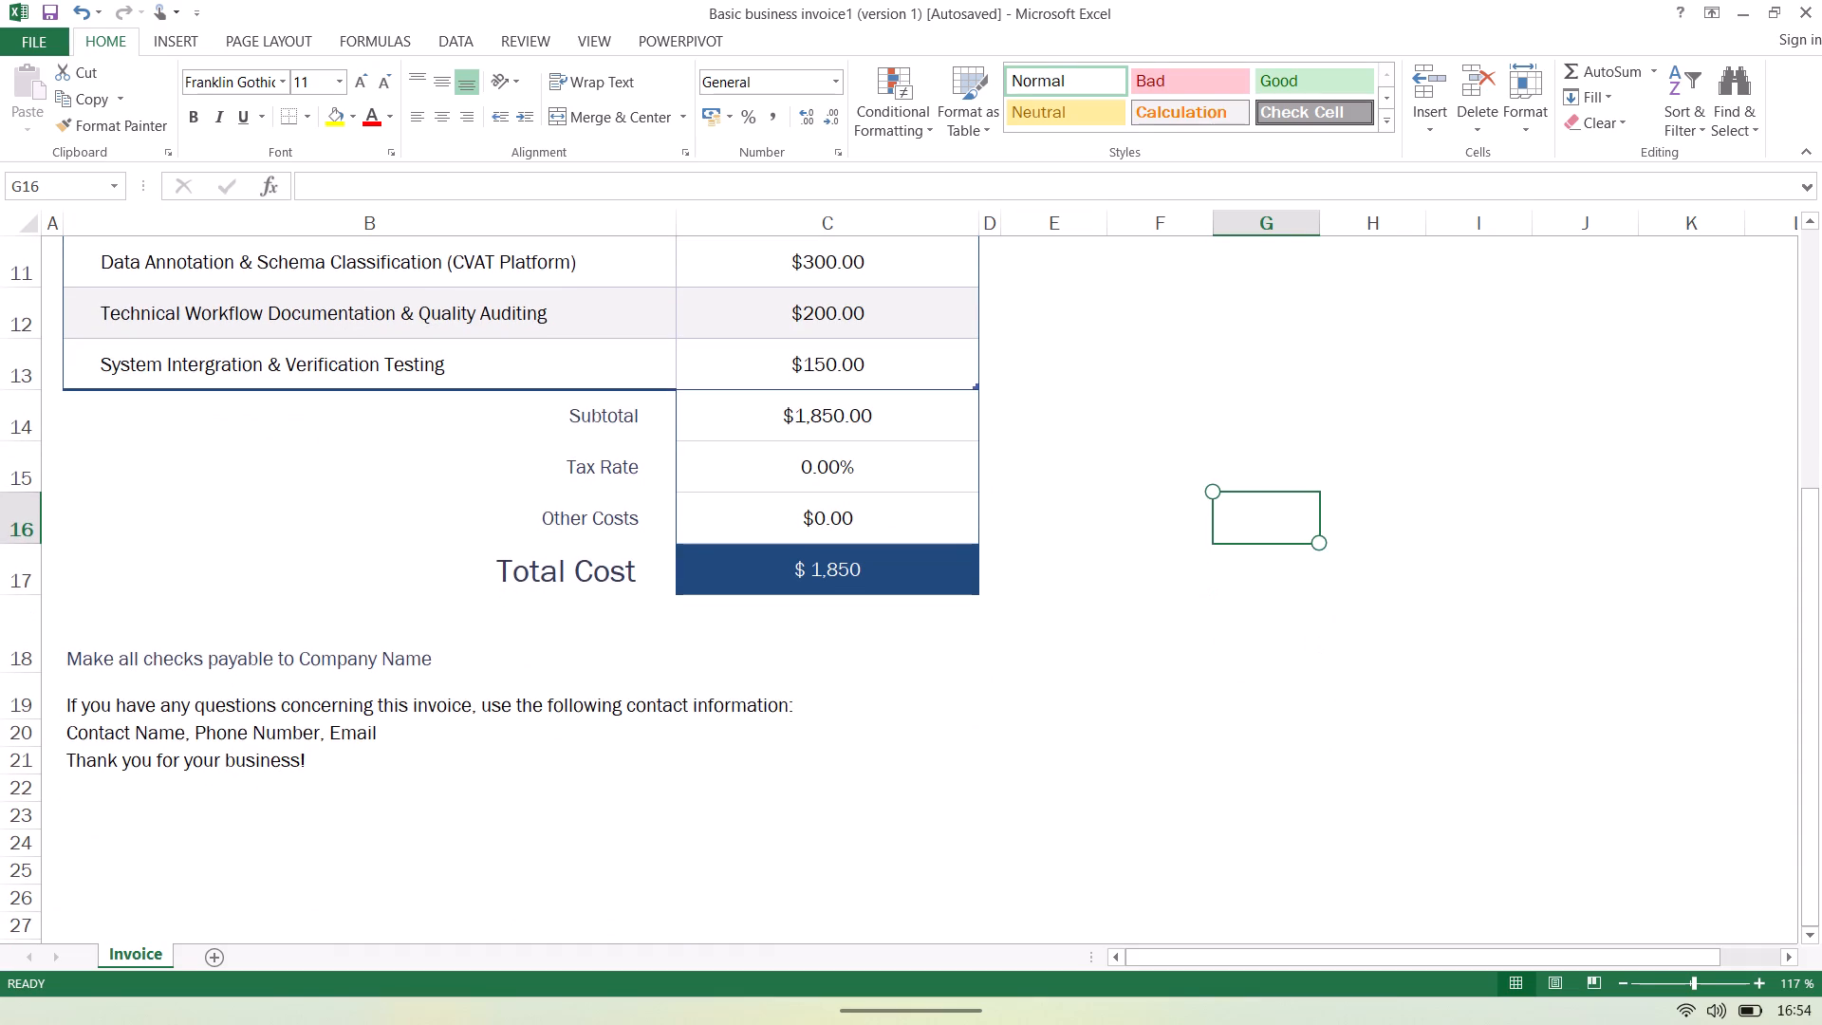
Delete the placeholder text "Name, Phone Number," from the contact line in cell B20, keeping "Contact" and "Email".
click(236, 739)
click(102, 716)
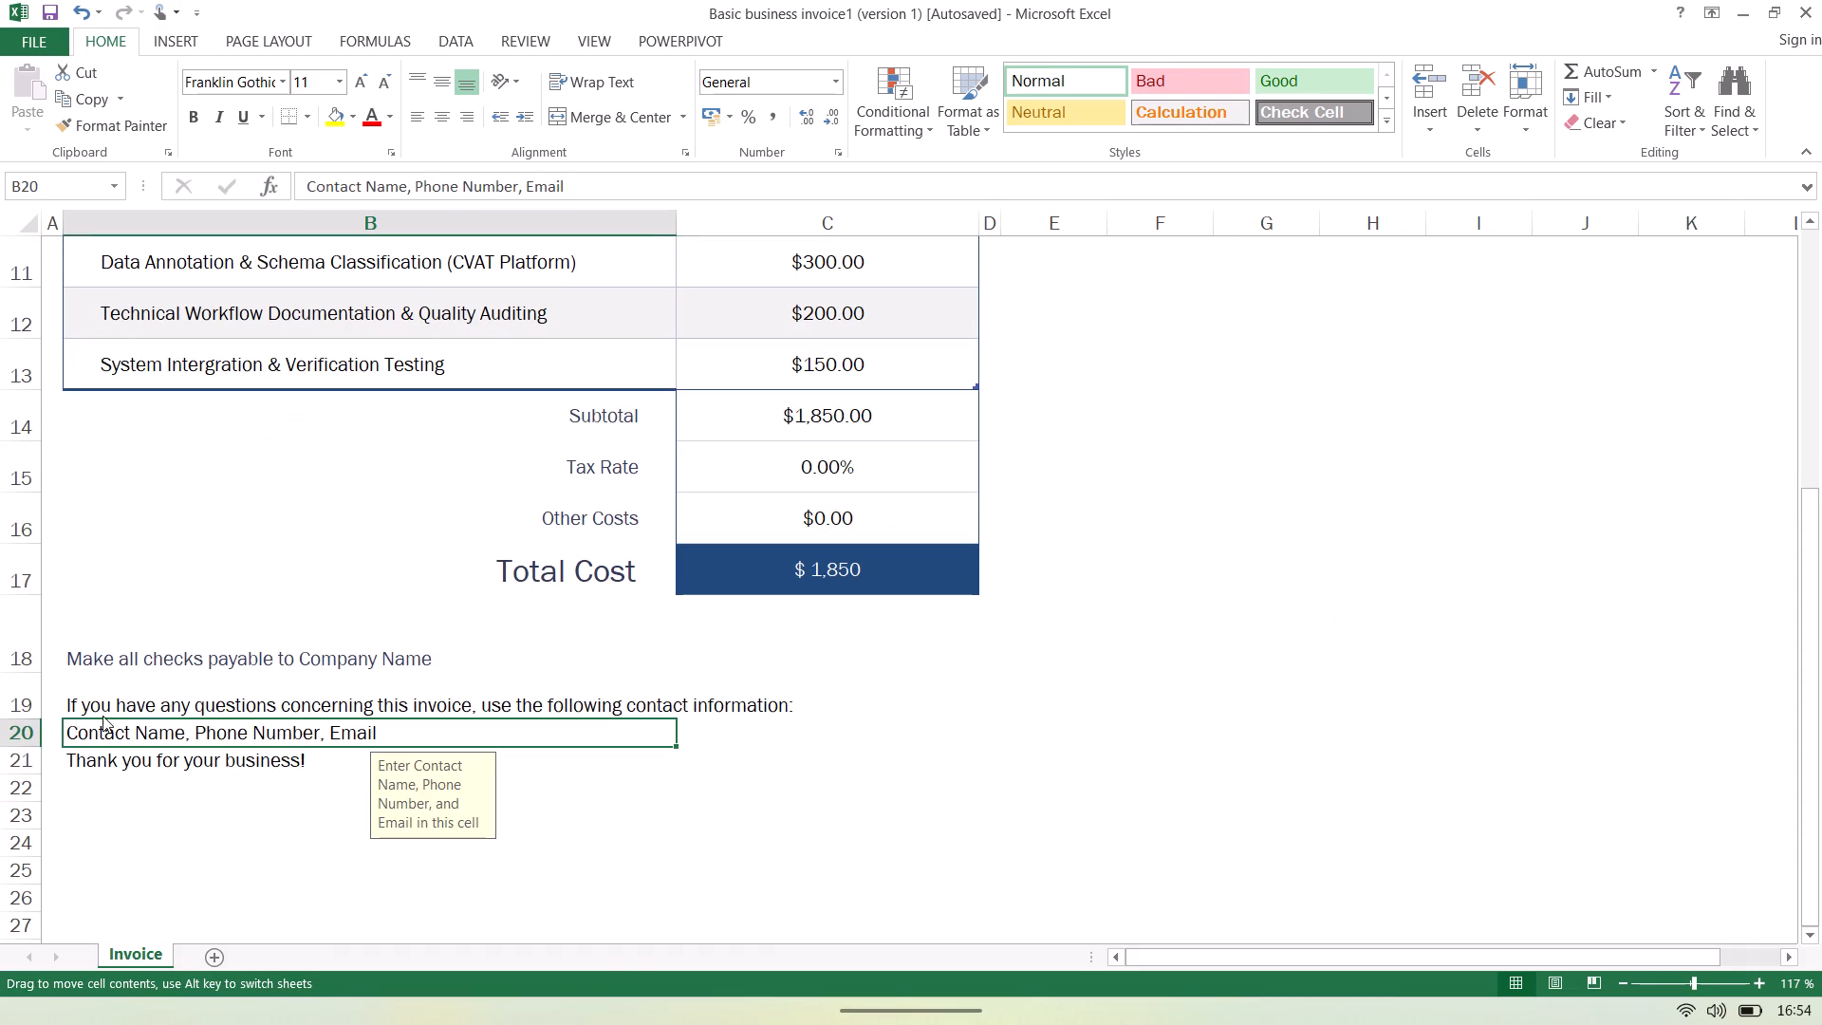
click(775, 709)
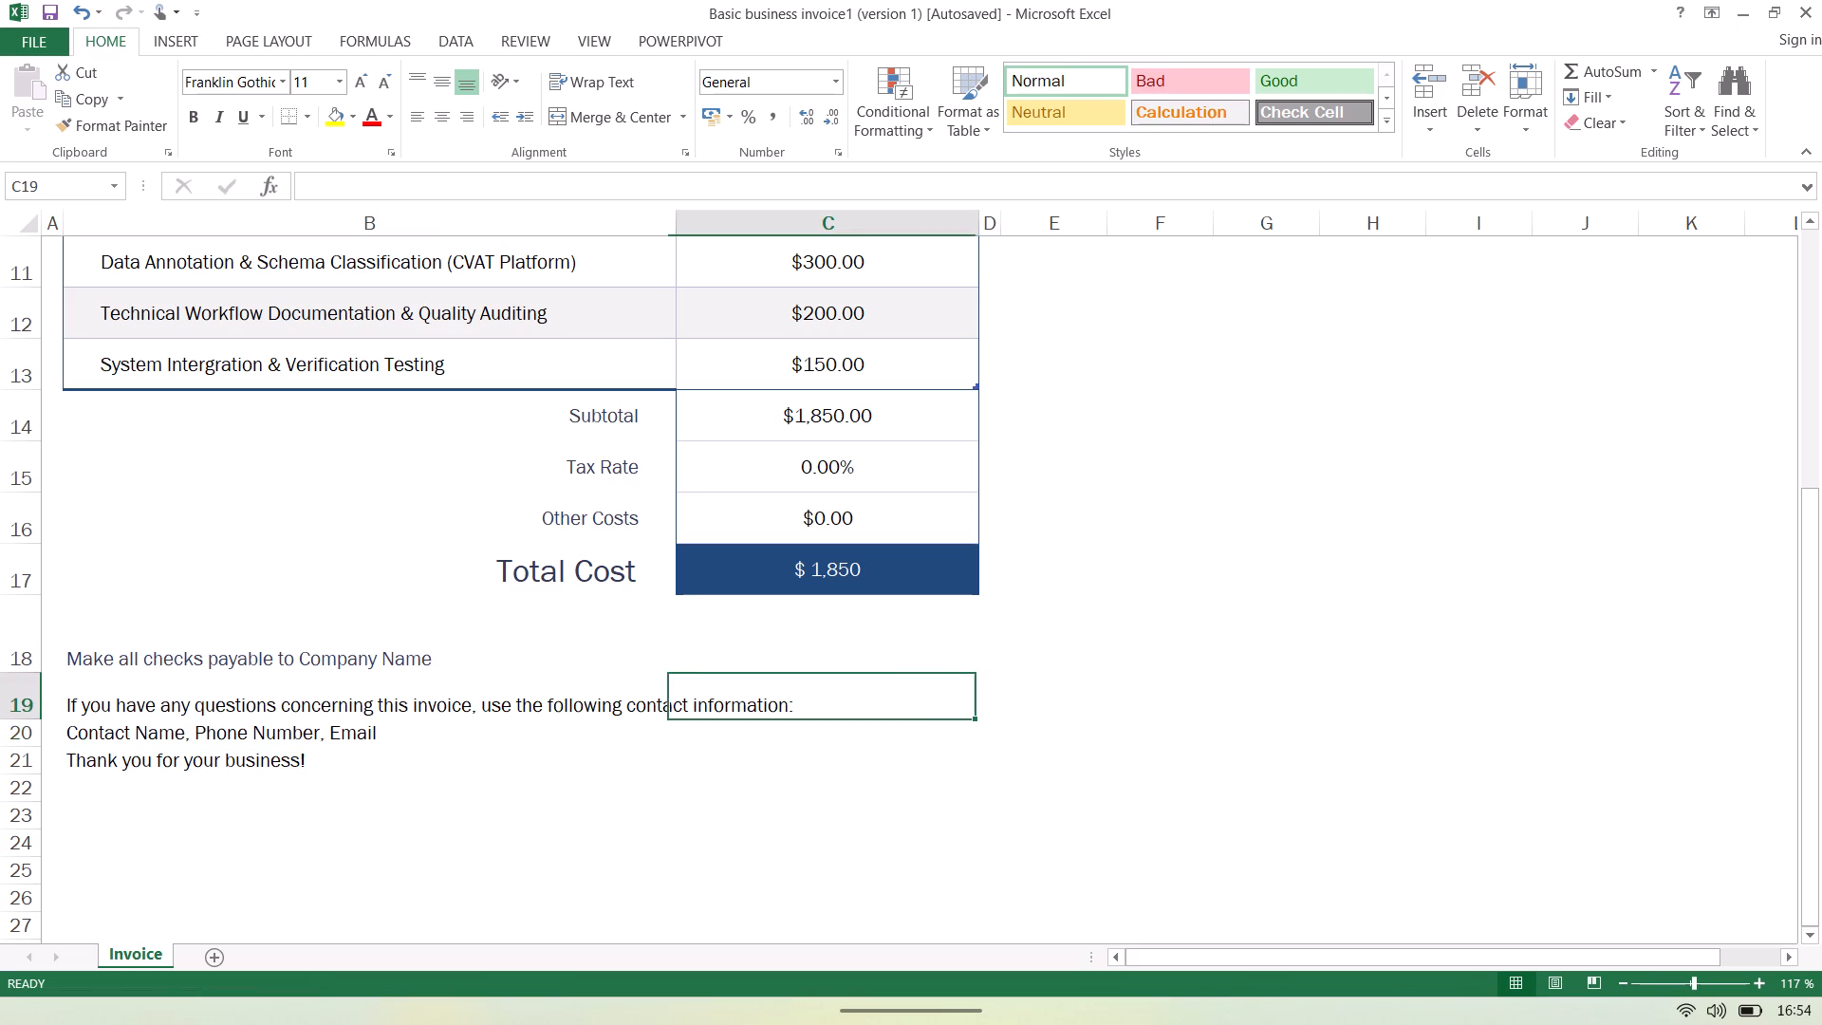
click(319, 734)
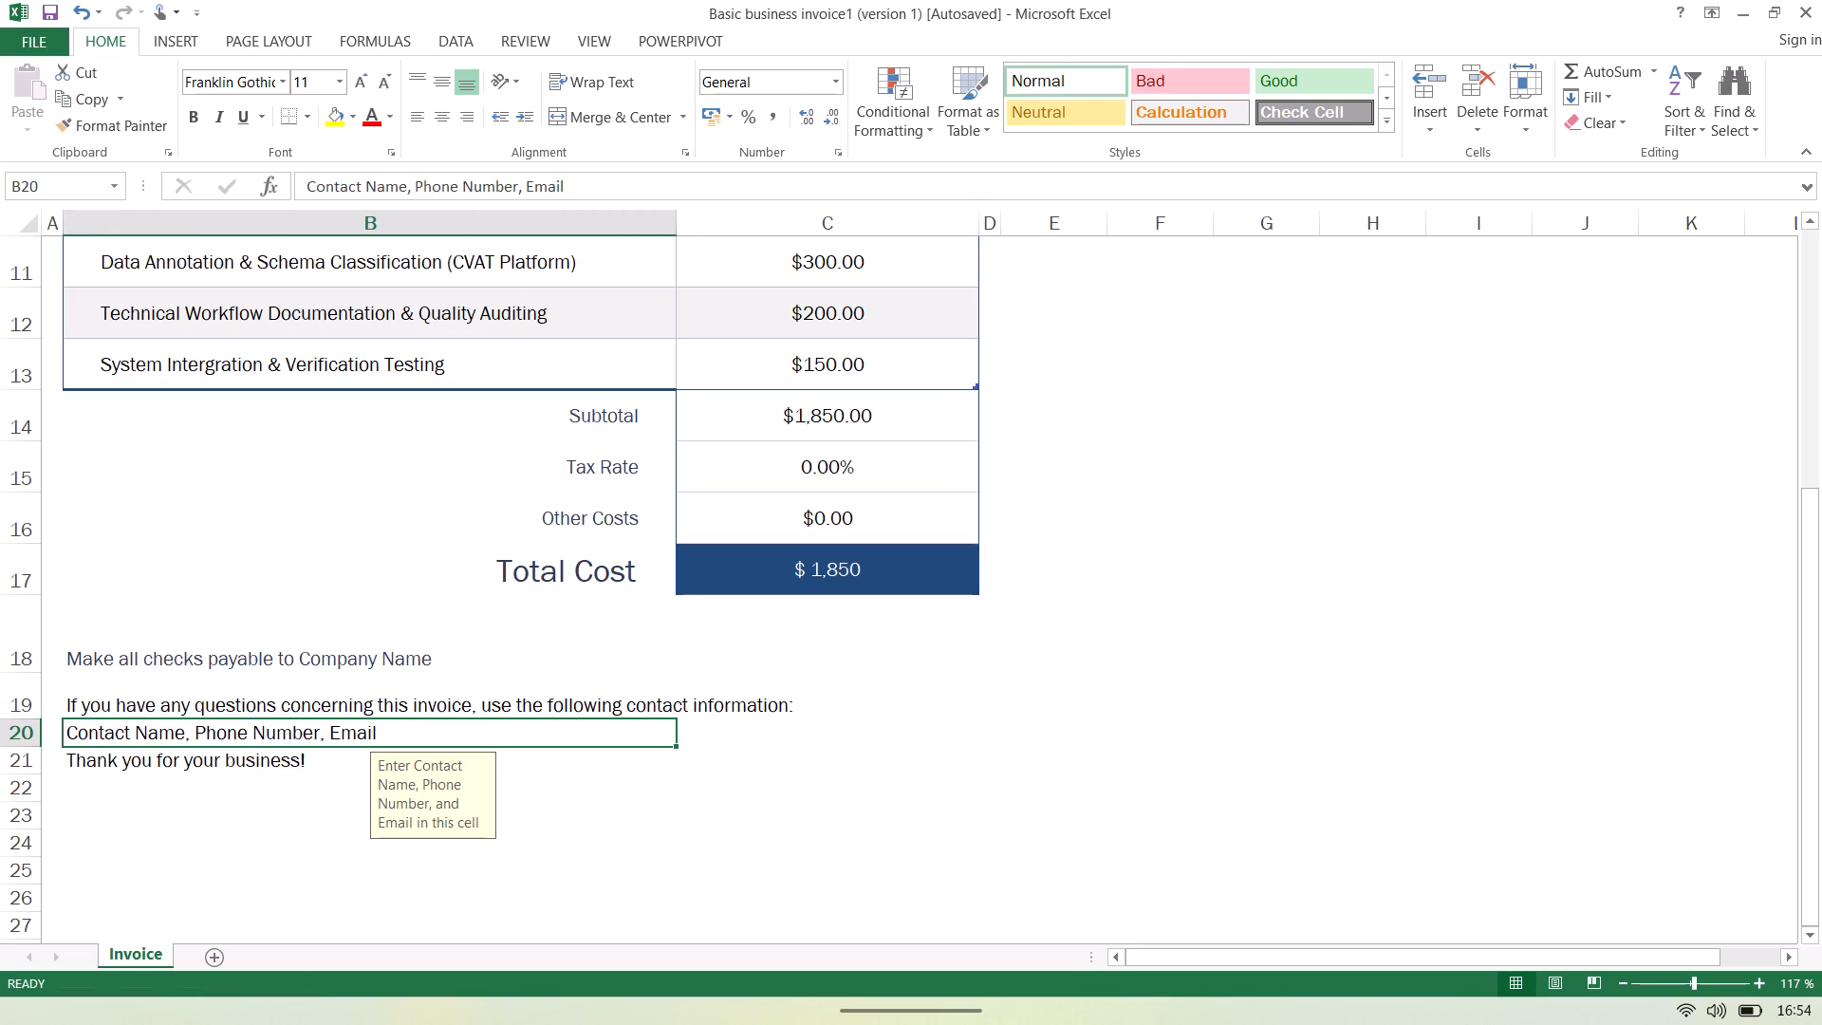
click(186, 738)
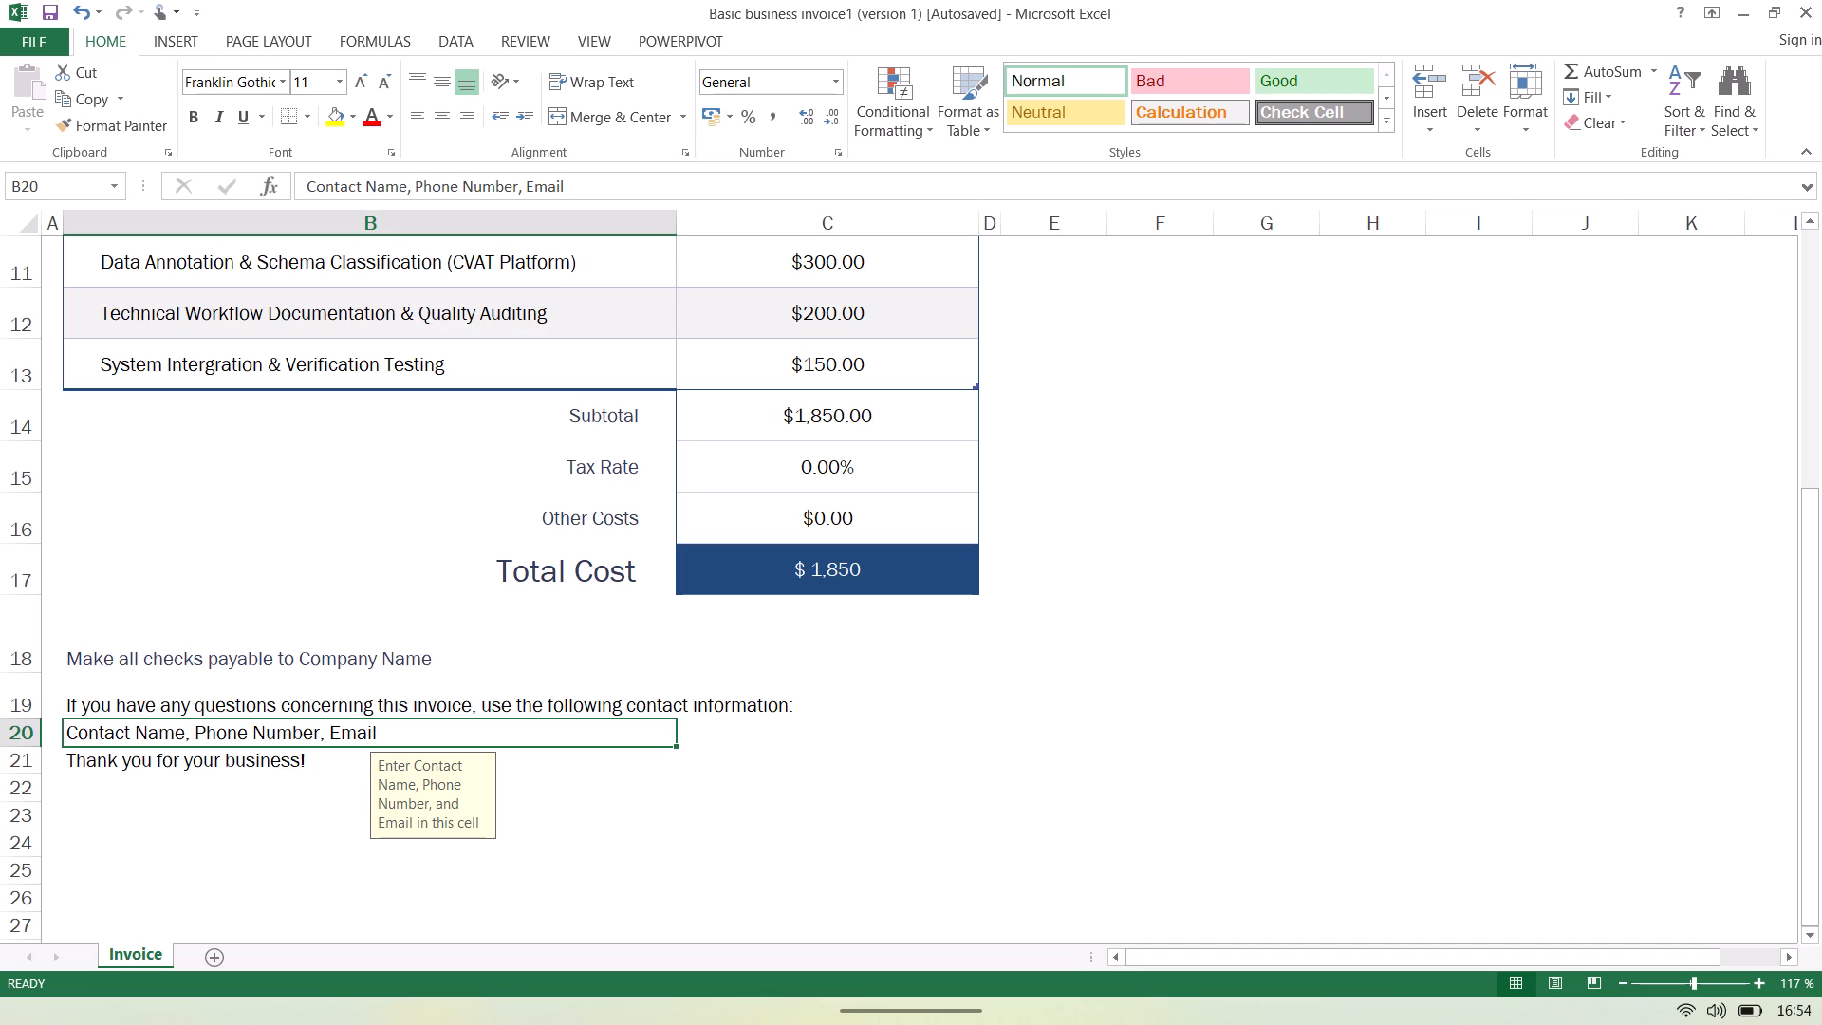
click(181, 731)
double_click(395, 736)
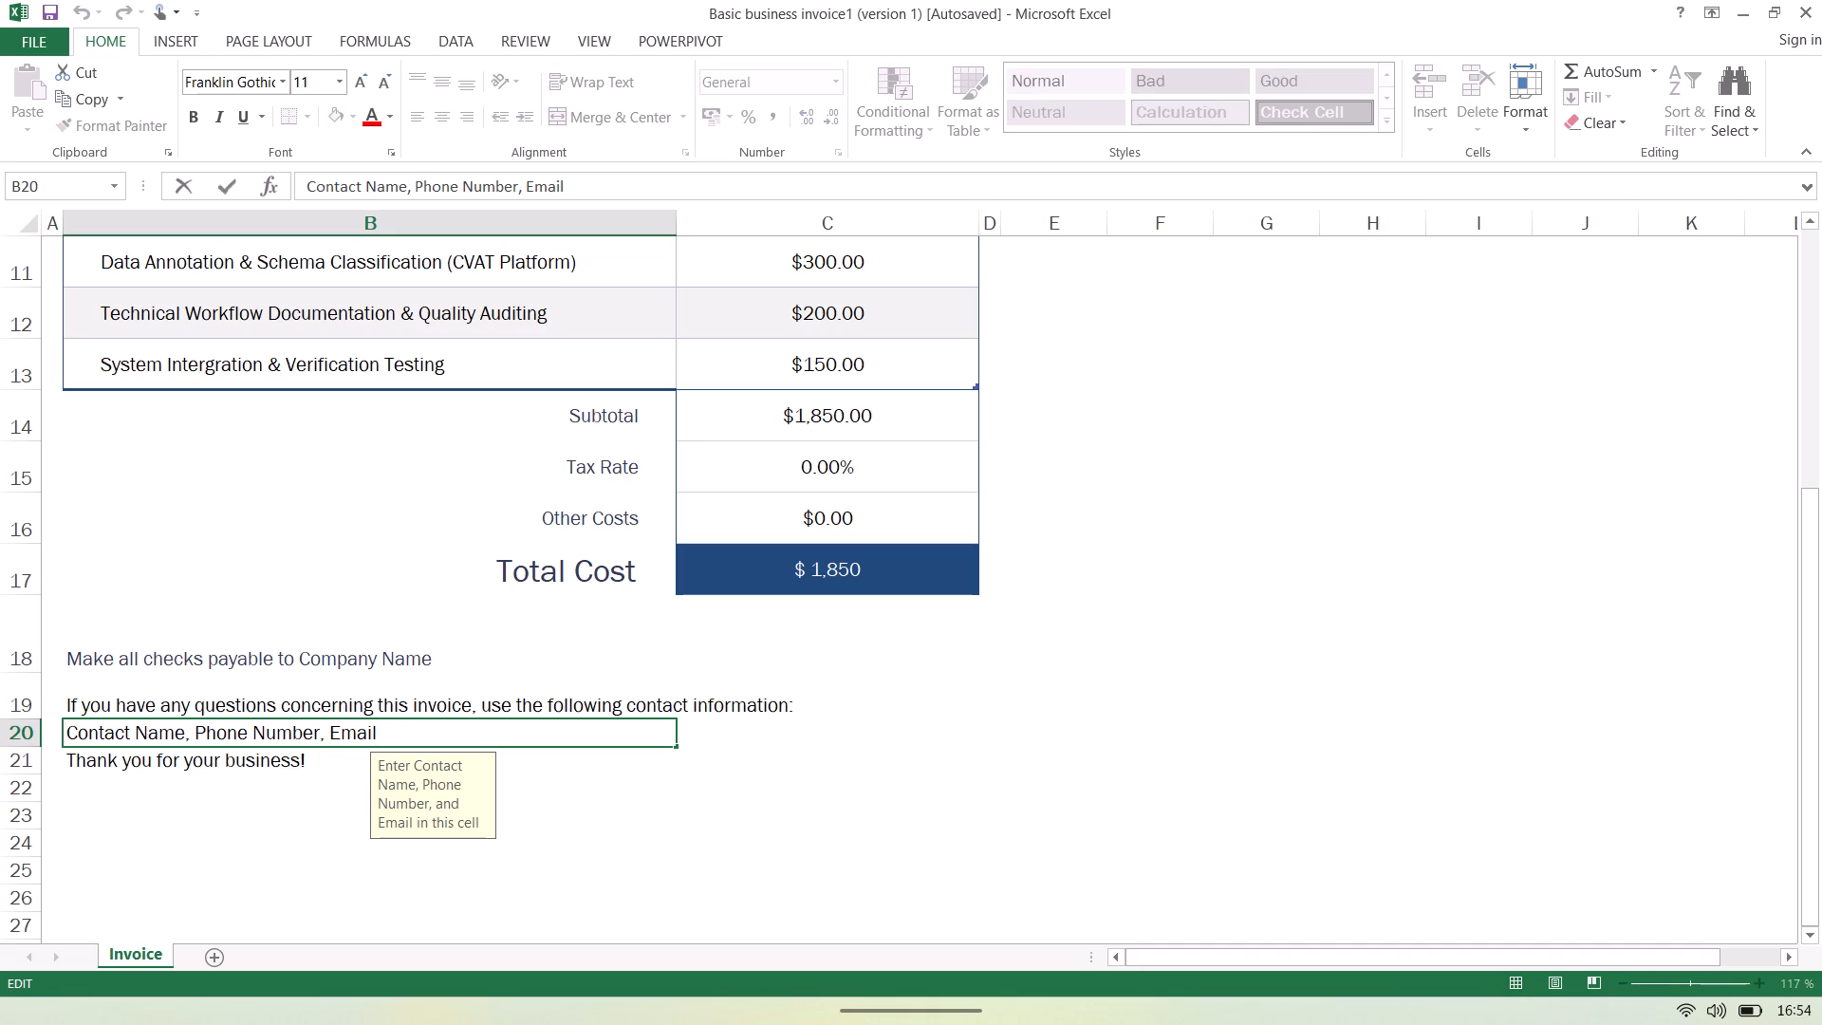
click(316, 735)
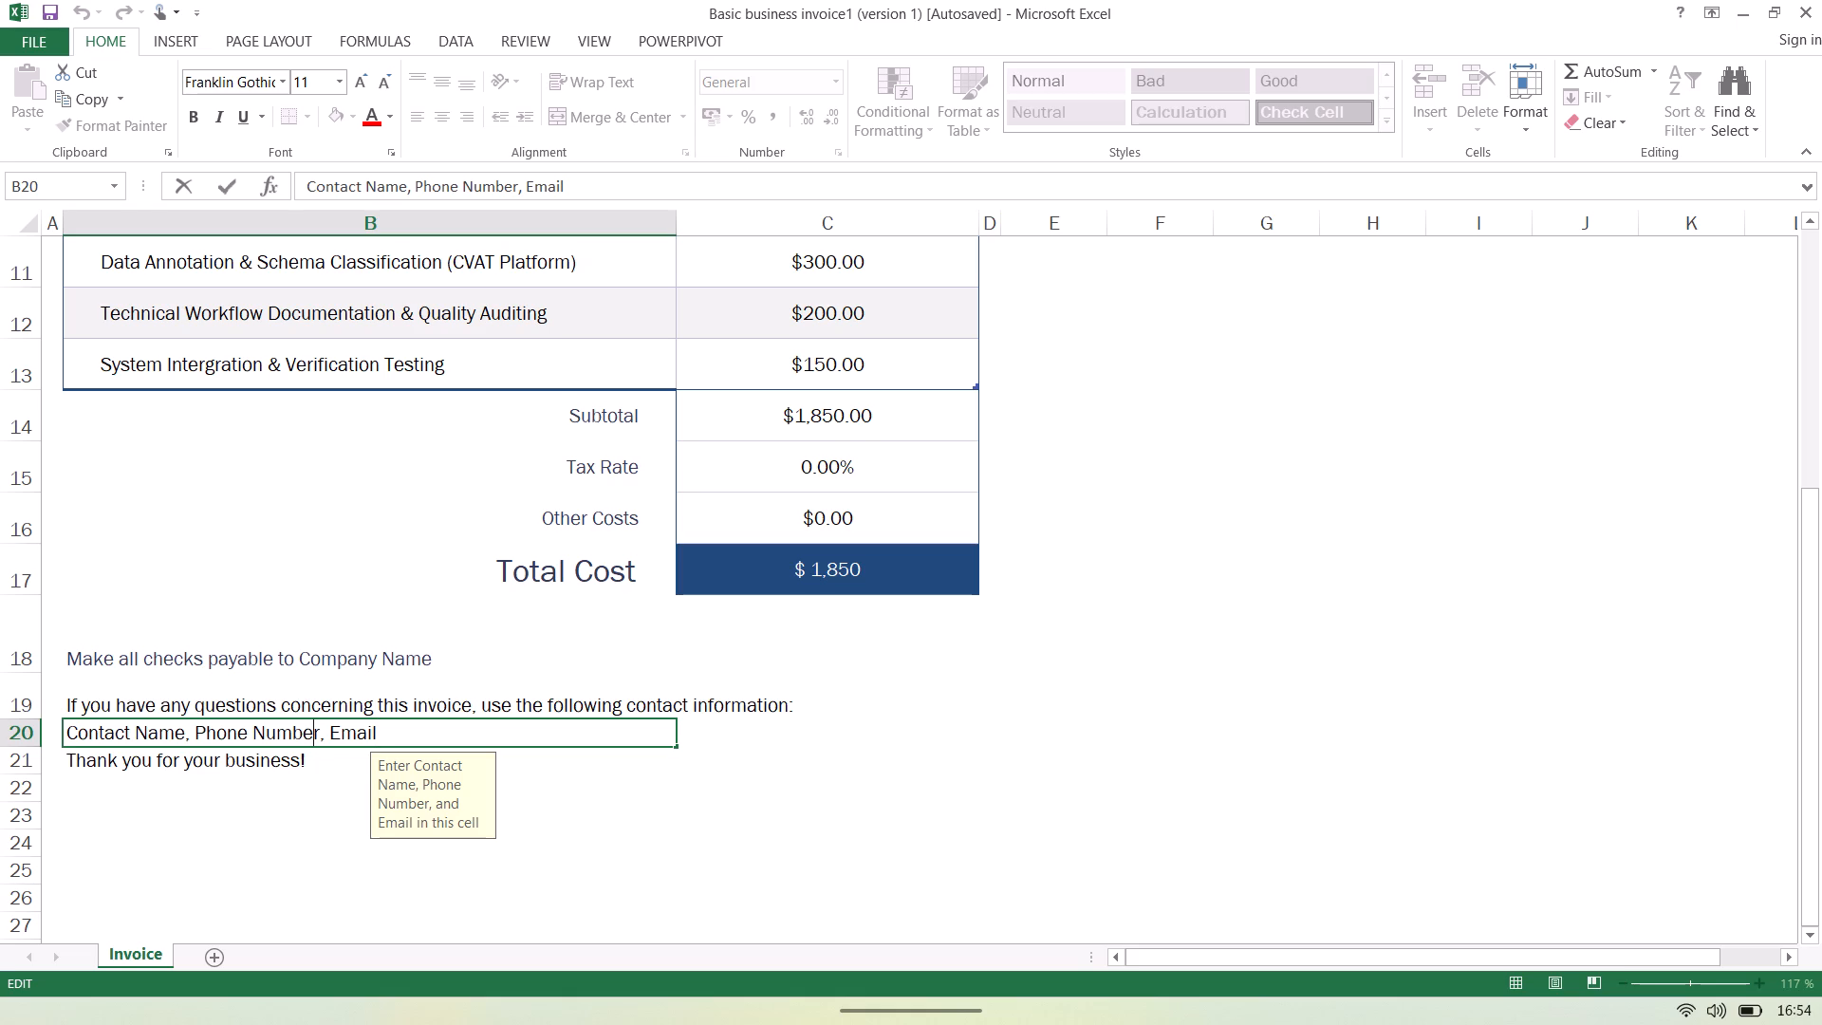
click(320, 733)
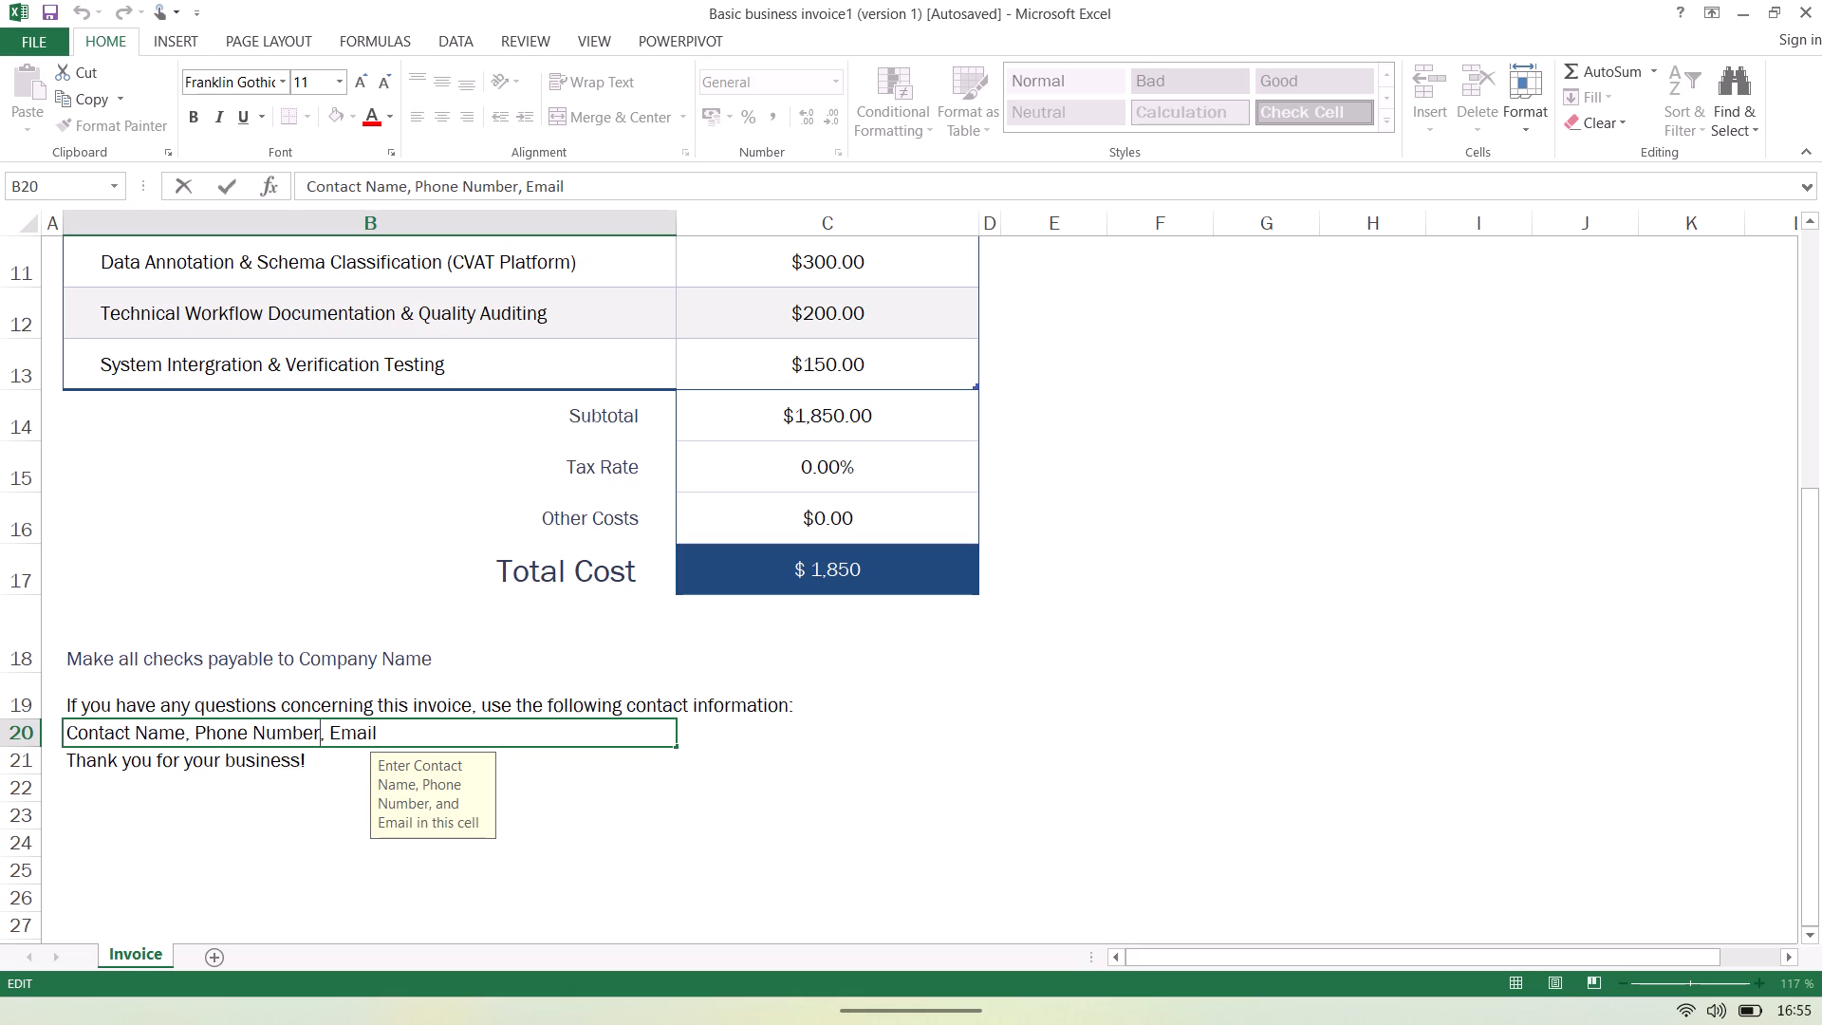
click(327, 731)
key(BackSpace)
key(BackSpace)
key(BackSpace)
key(BackSpace)
key(BackSpace)
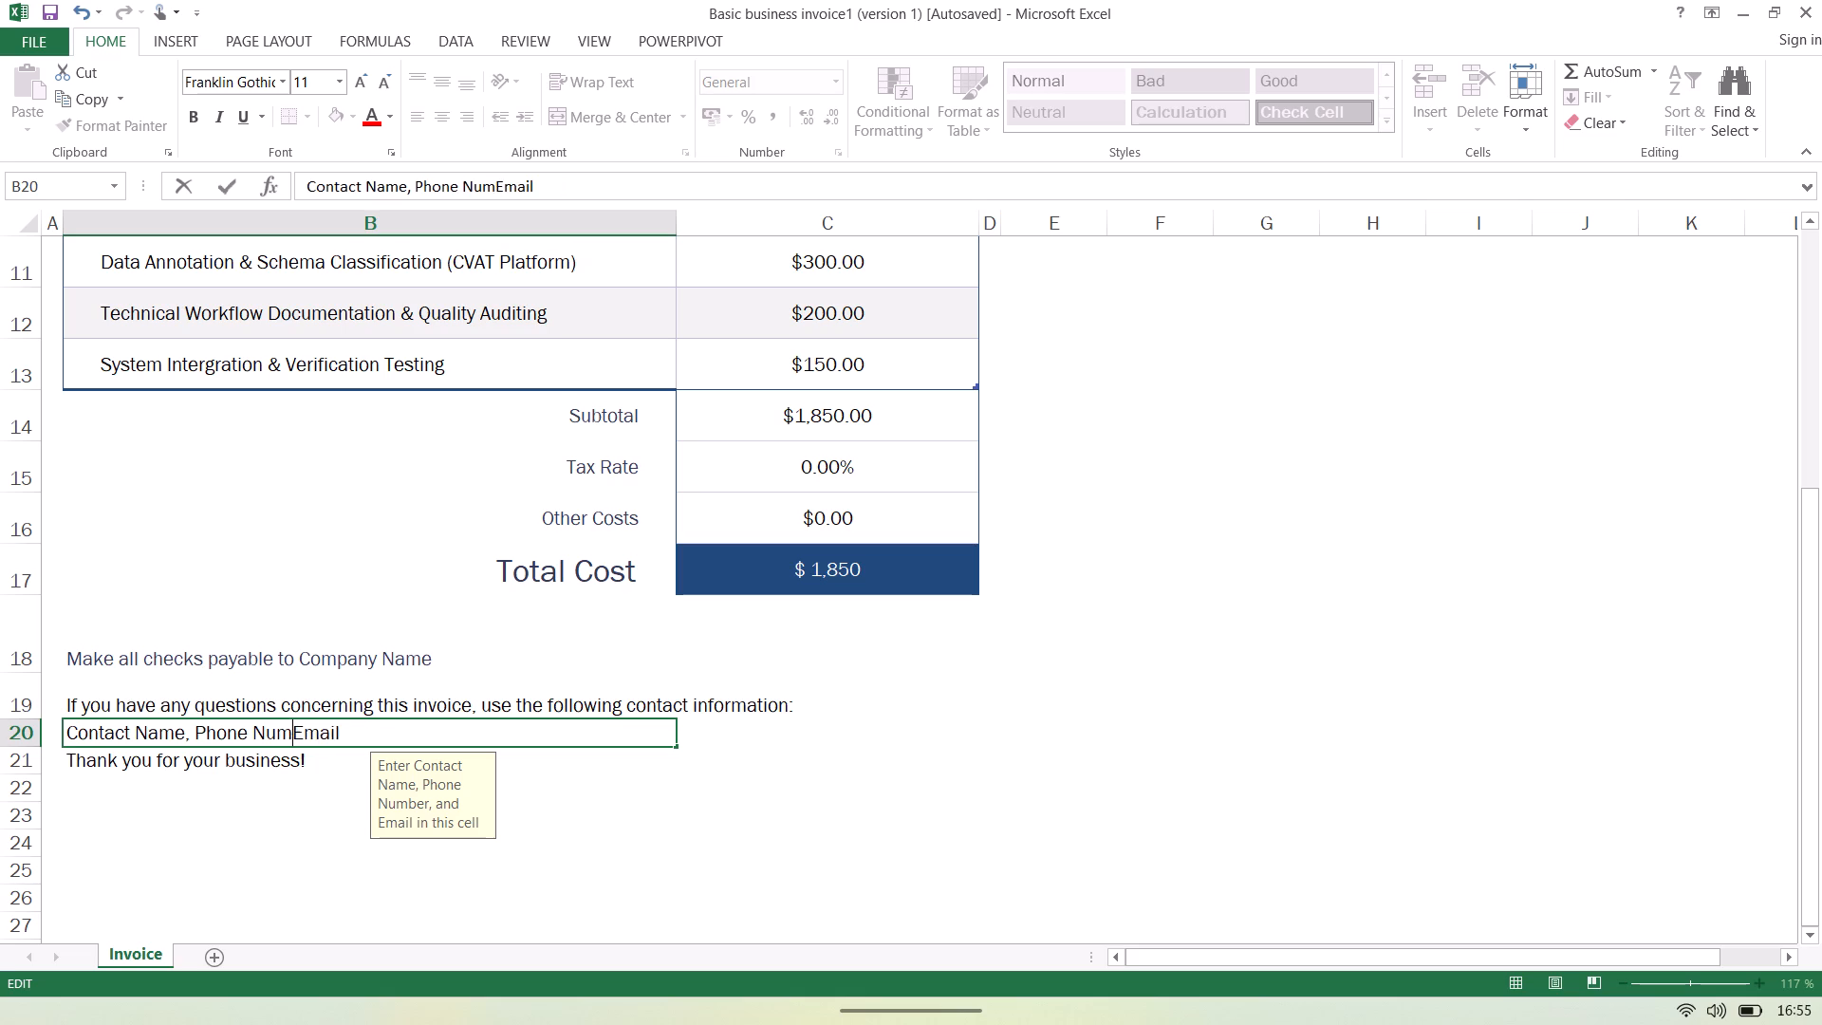
key(BackSpace)
key(BackSpace)
key(BackSpace)
key(BackSpace)
key(BackSpace)
key(BackSpace)
key(BackSpace)
key(BackSpace)
key(BackSpace)
key(BackSpace)
key(BackSpace)
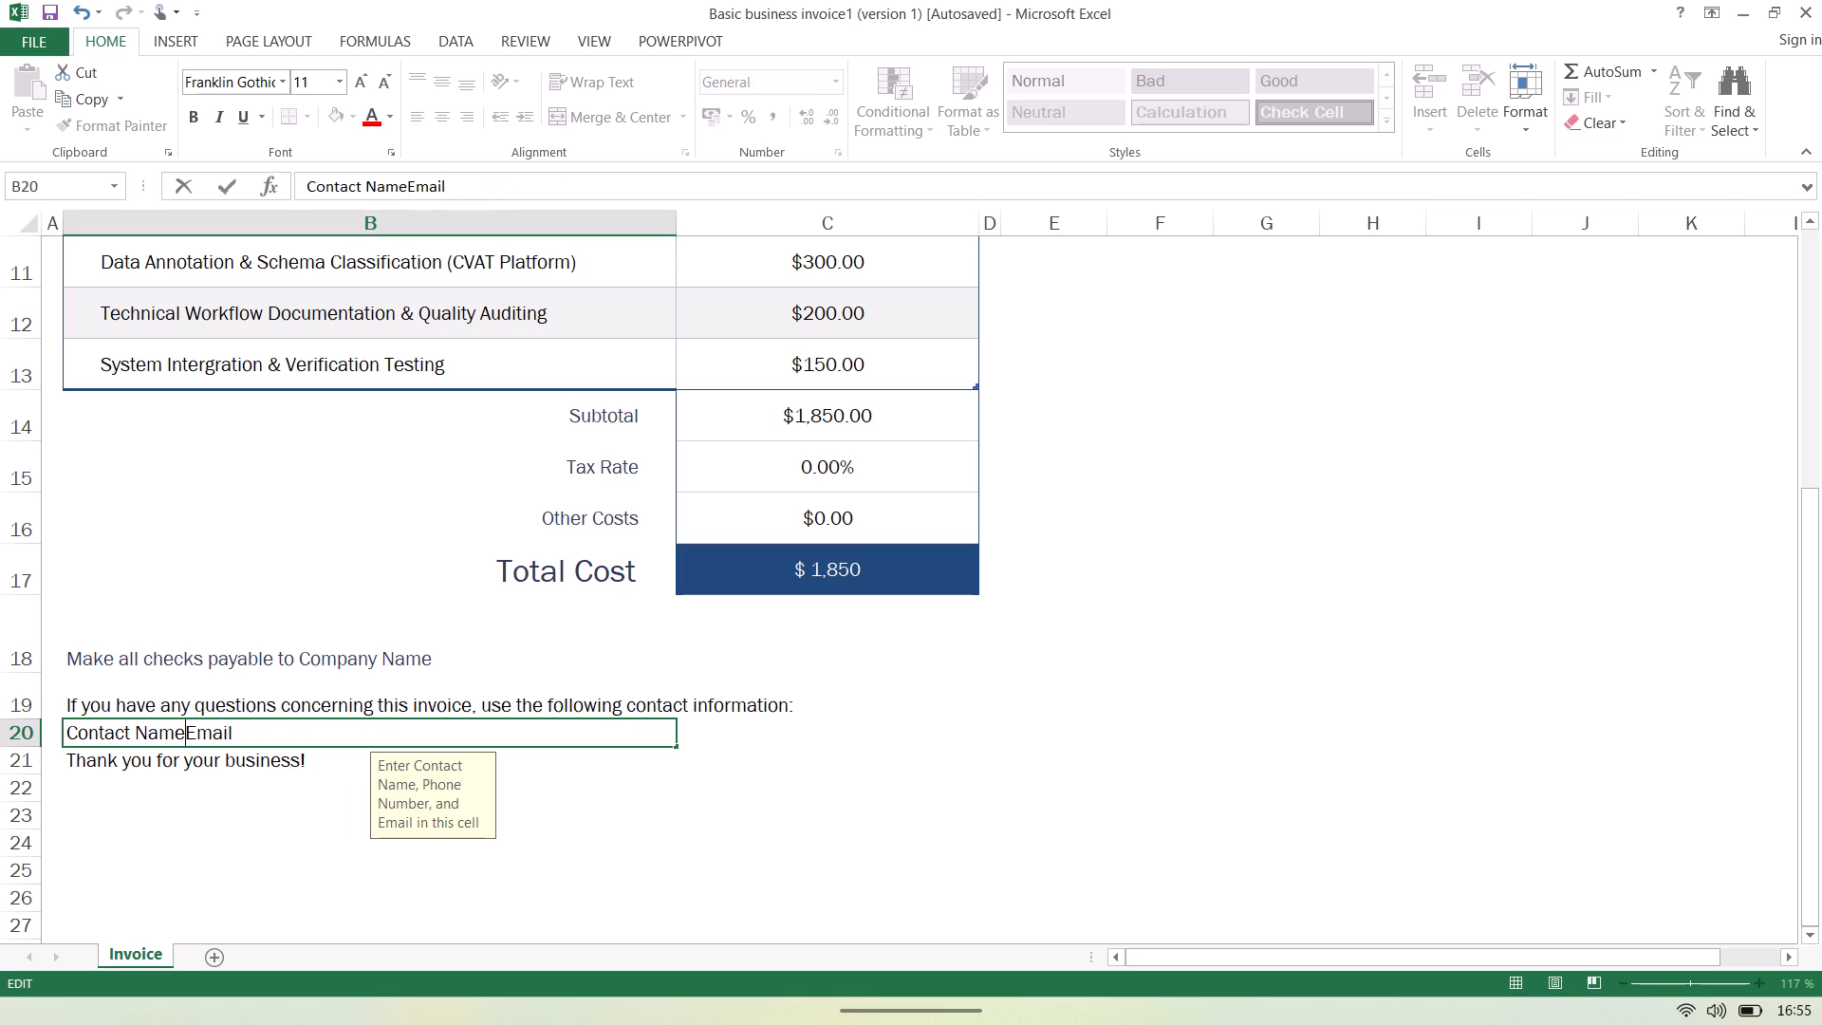
key(BackSpace)
key(BackSpace)
key(BackSpace)
key(BackSpace)
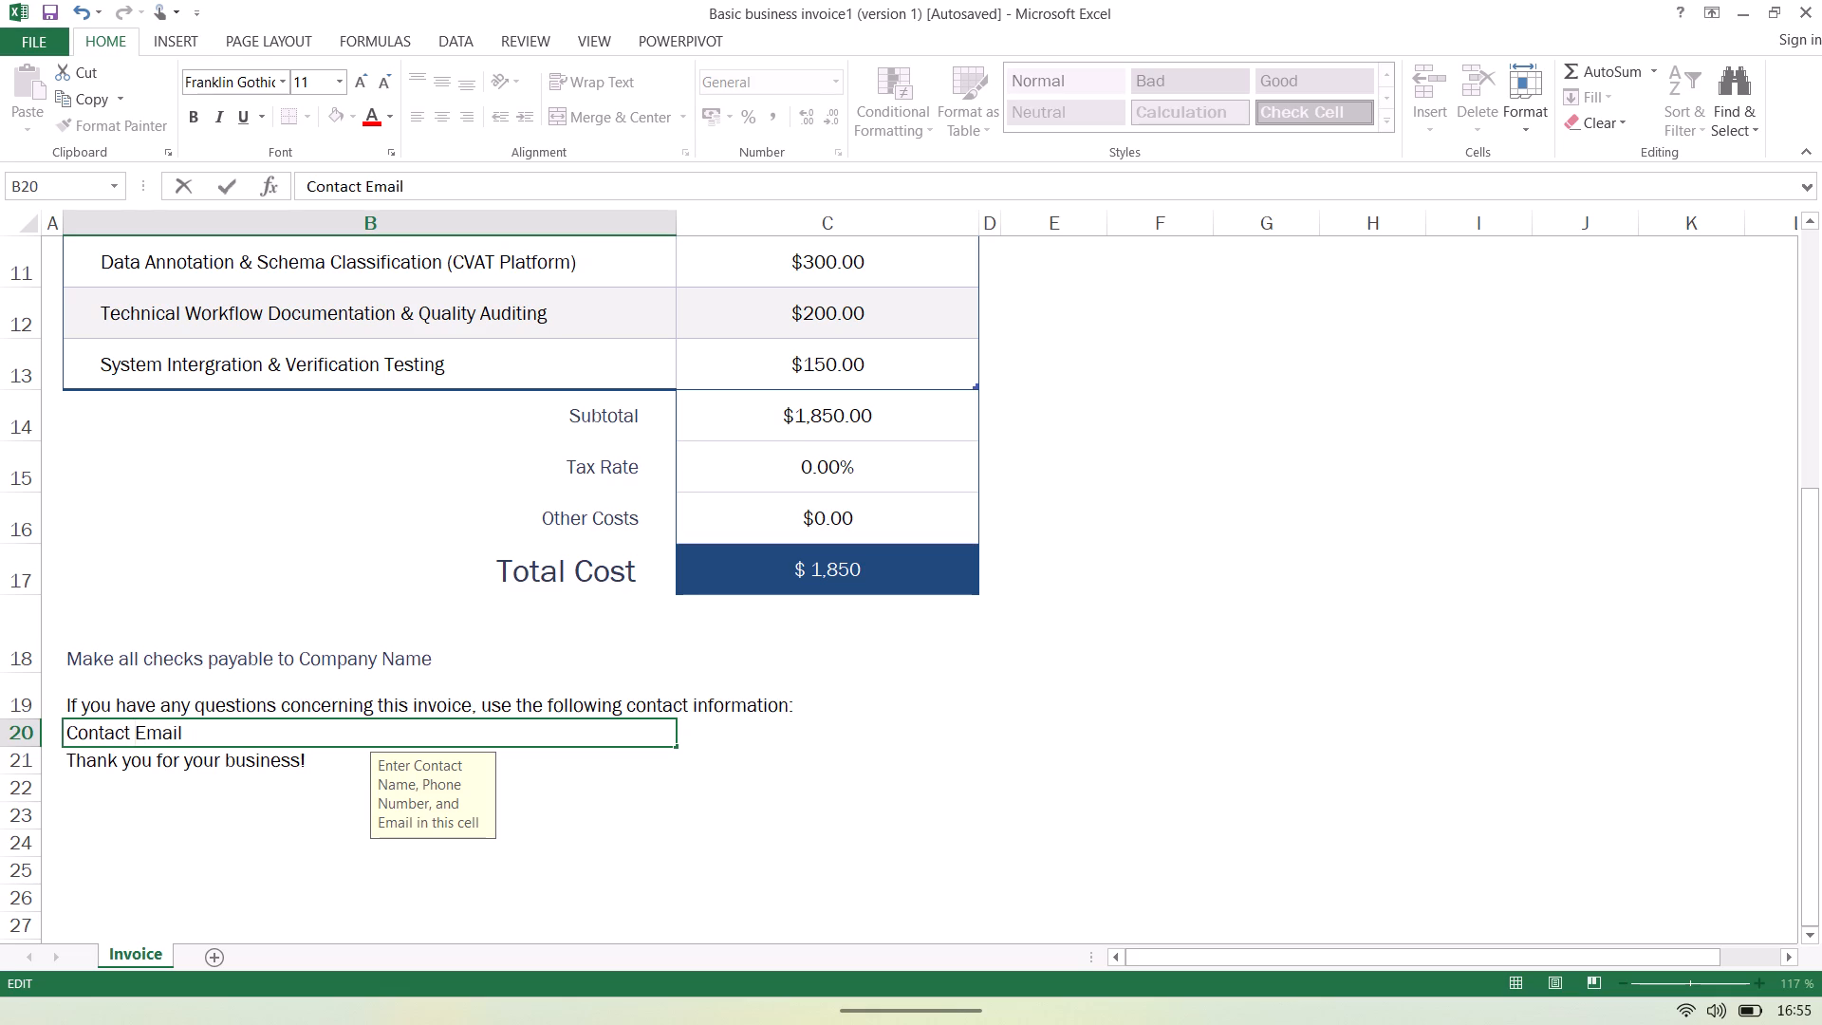
Insert "TranscriptFlow Media | " between "Contact" and "Email" in cell B20.
key(shift+t)
text(ra)
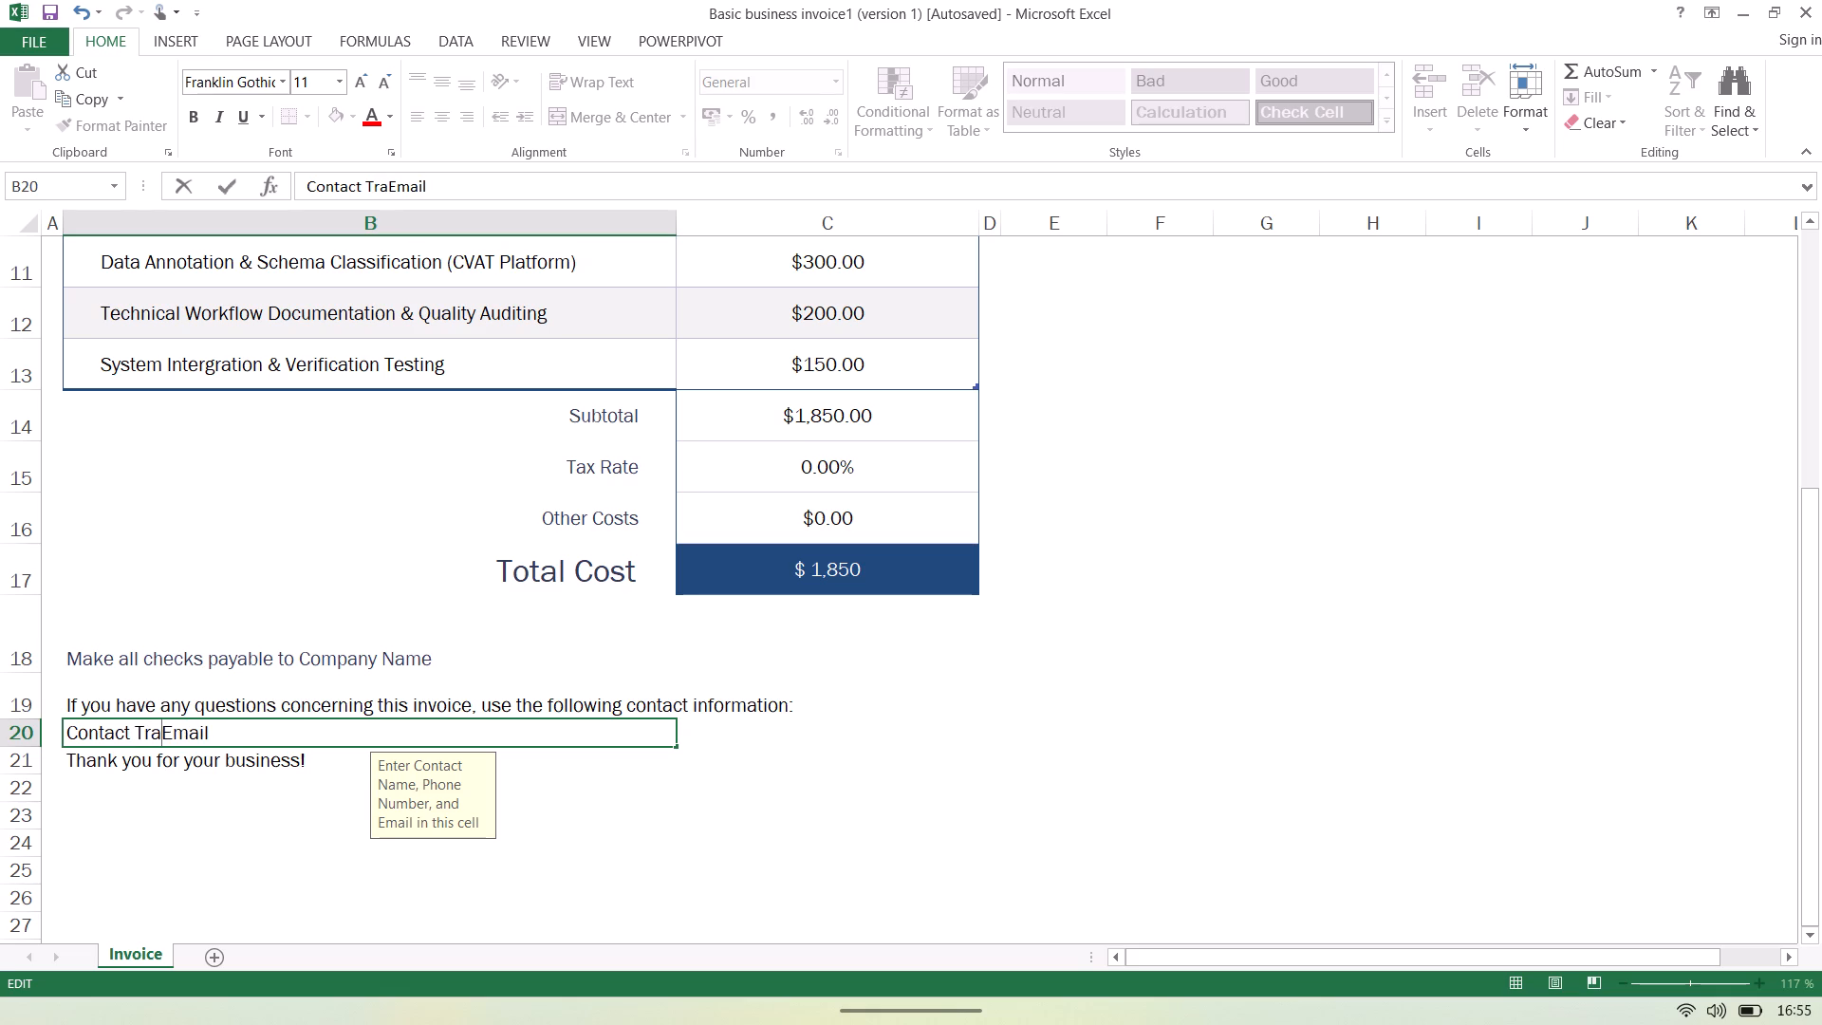
text(nscrip)
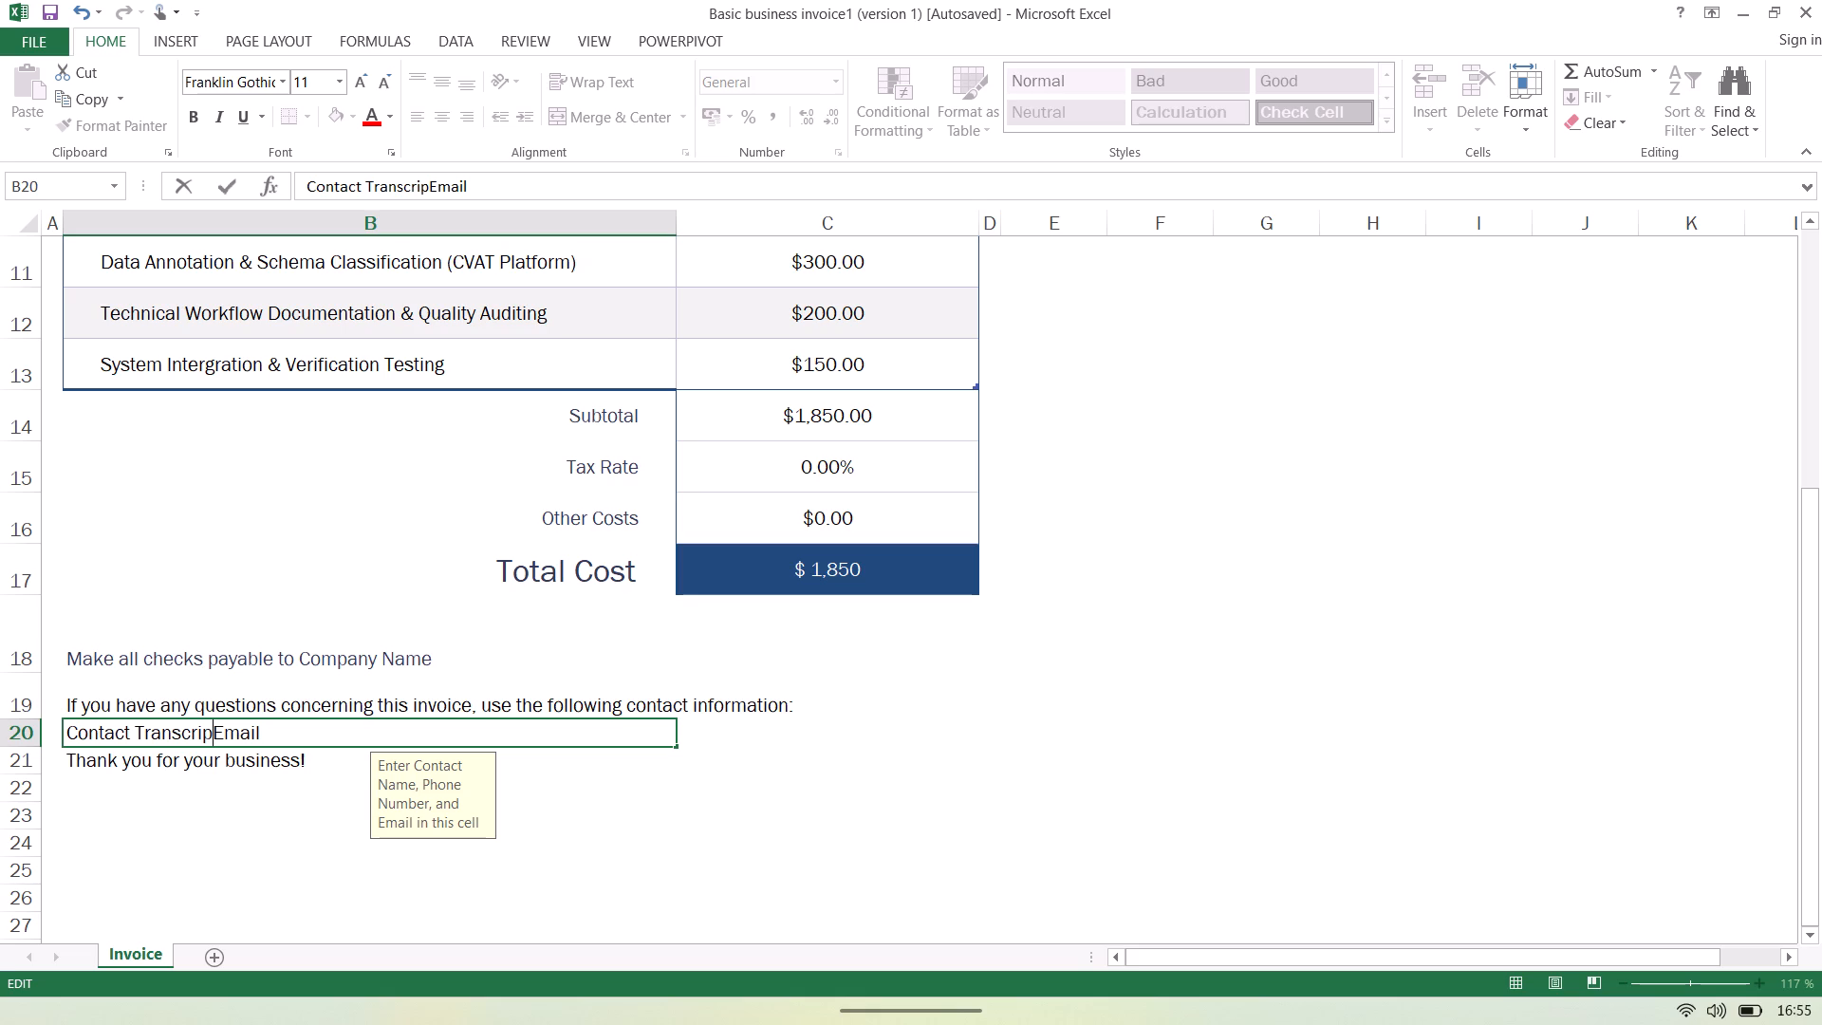
key(t)
key(shift+f)
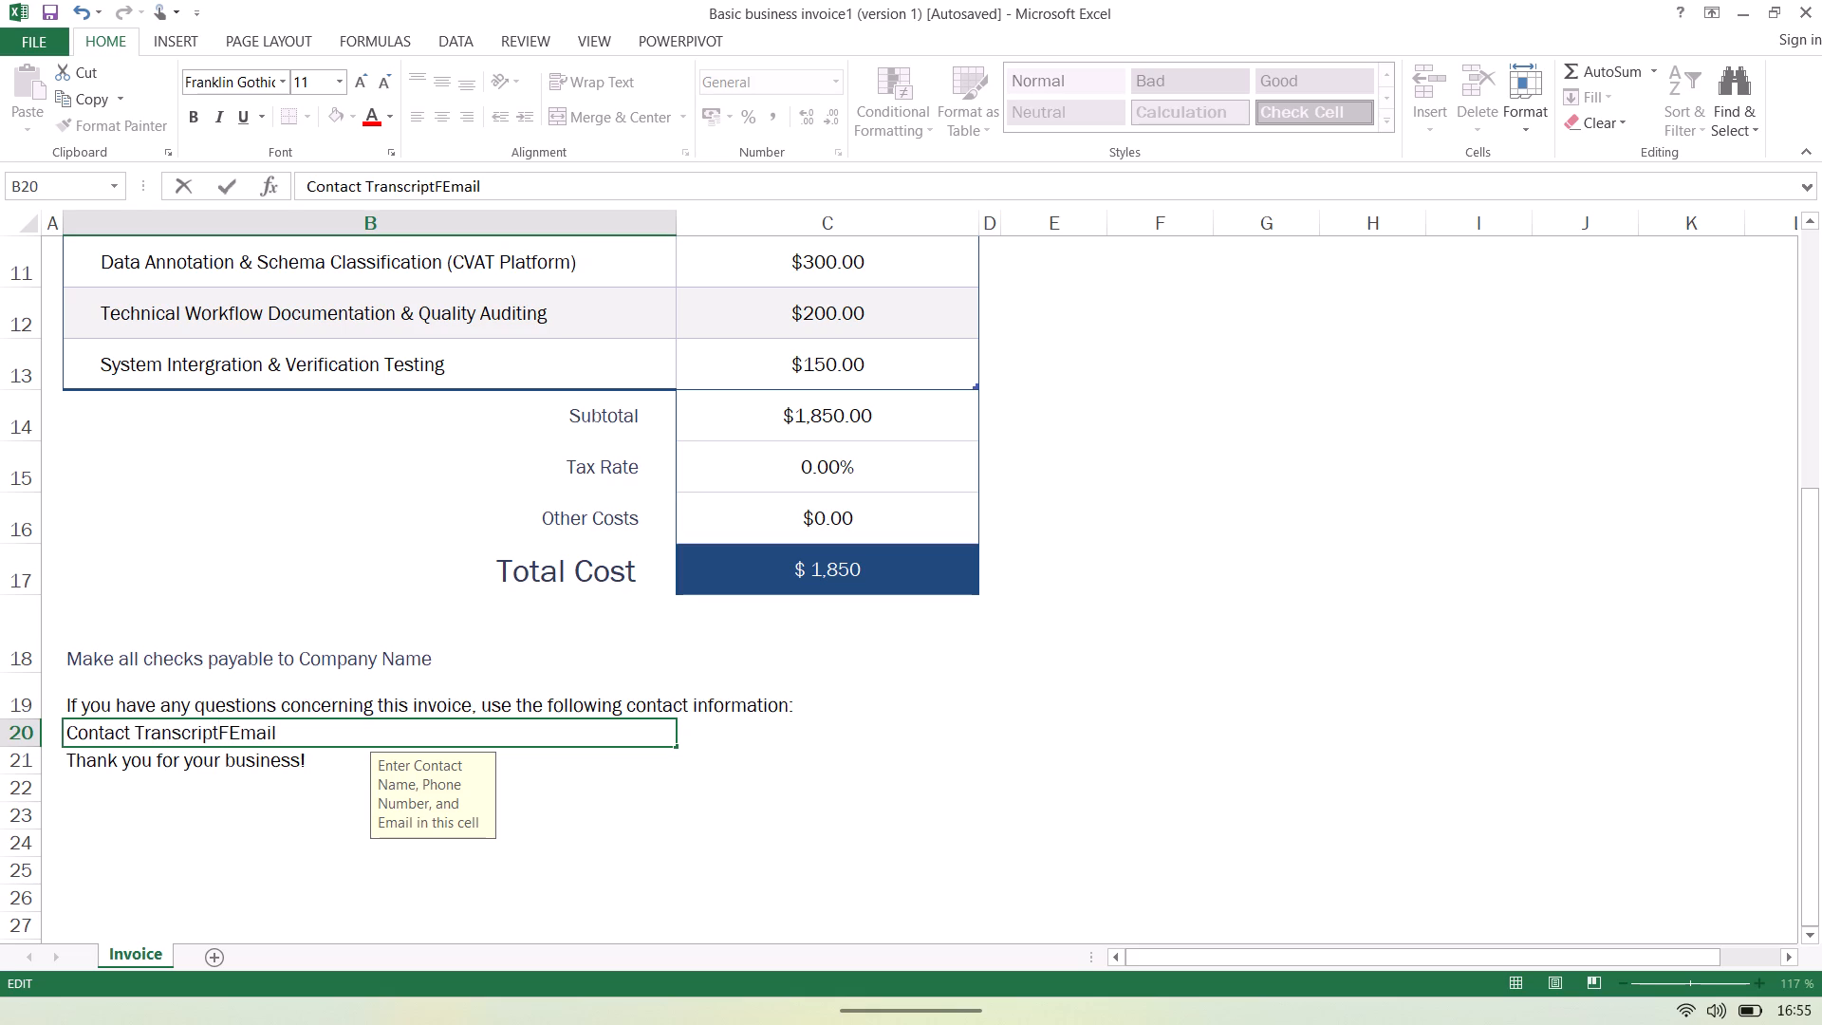
text(low)
key(space)
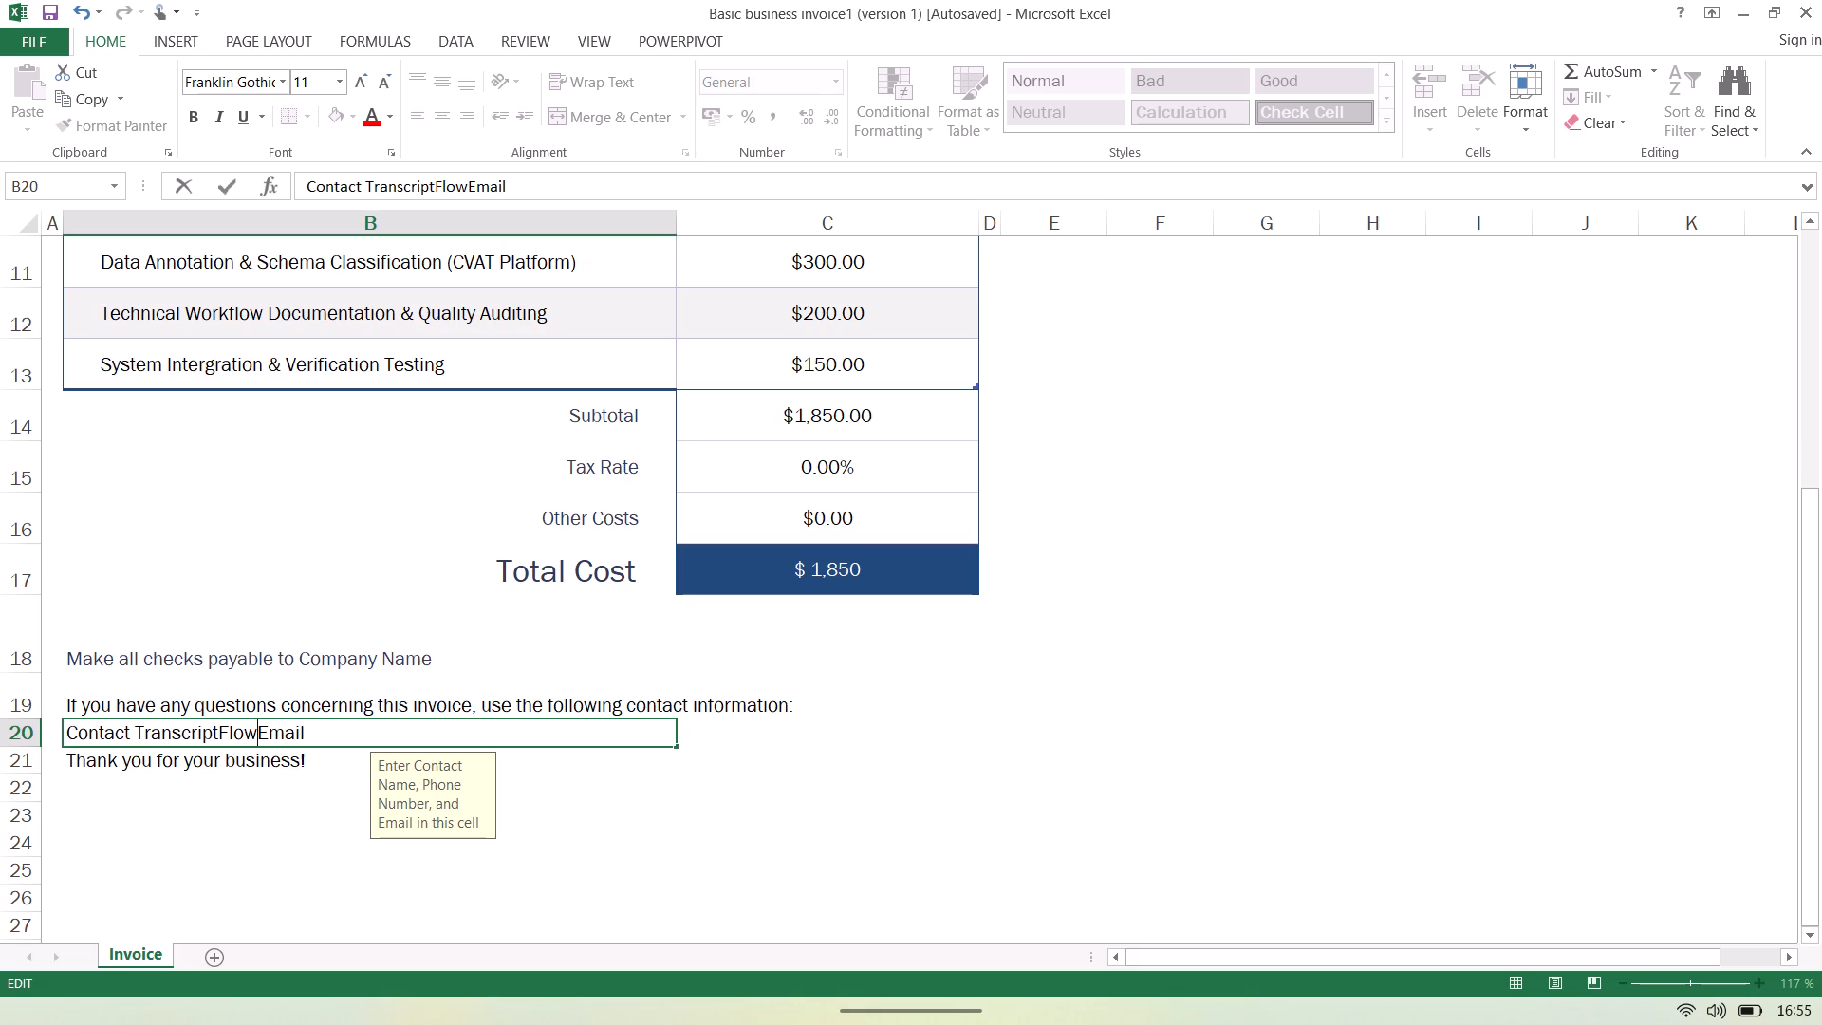
text(Media)
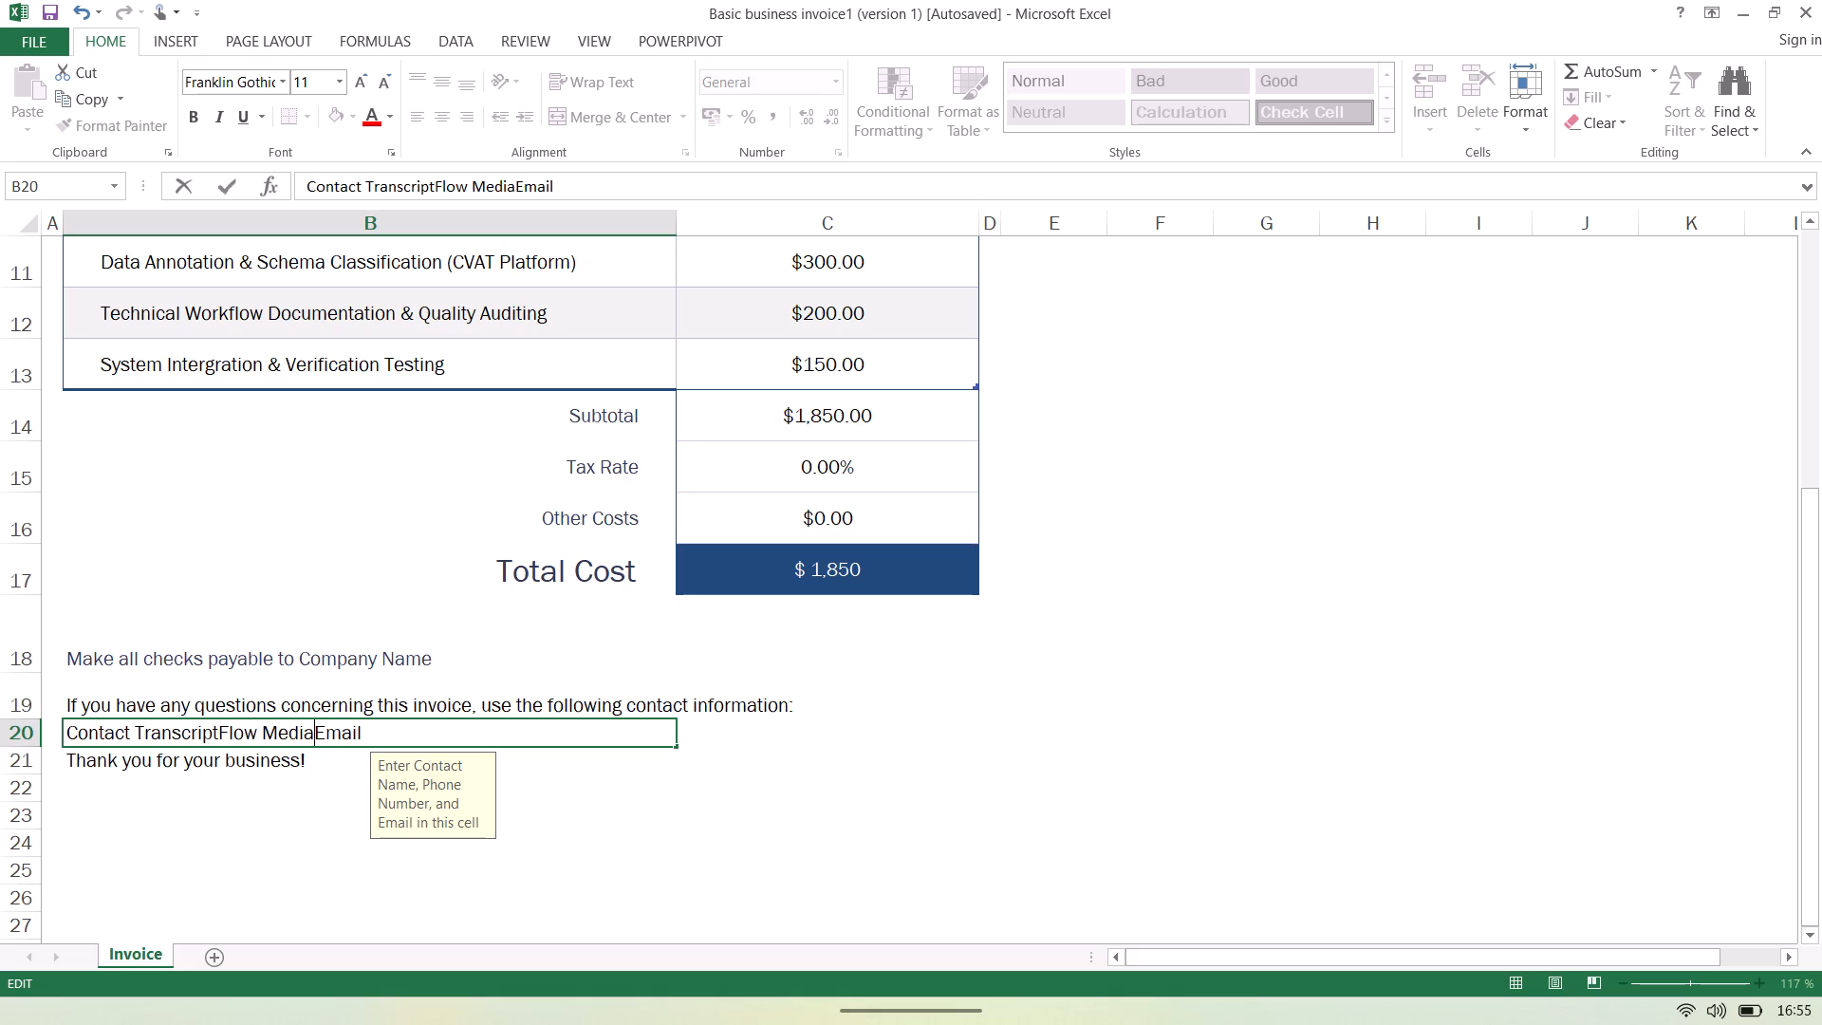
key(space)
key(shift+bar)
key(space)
Add a colon after "Email" in cell B20 and enter the billing email address.
click(383, 736)
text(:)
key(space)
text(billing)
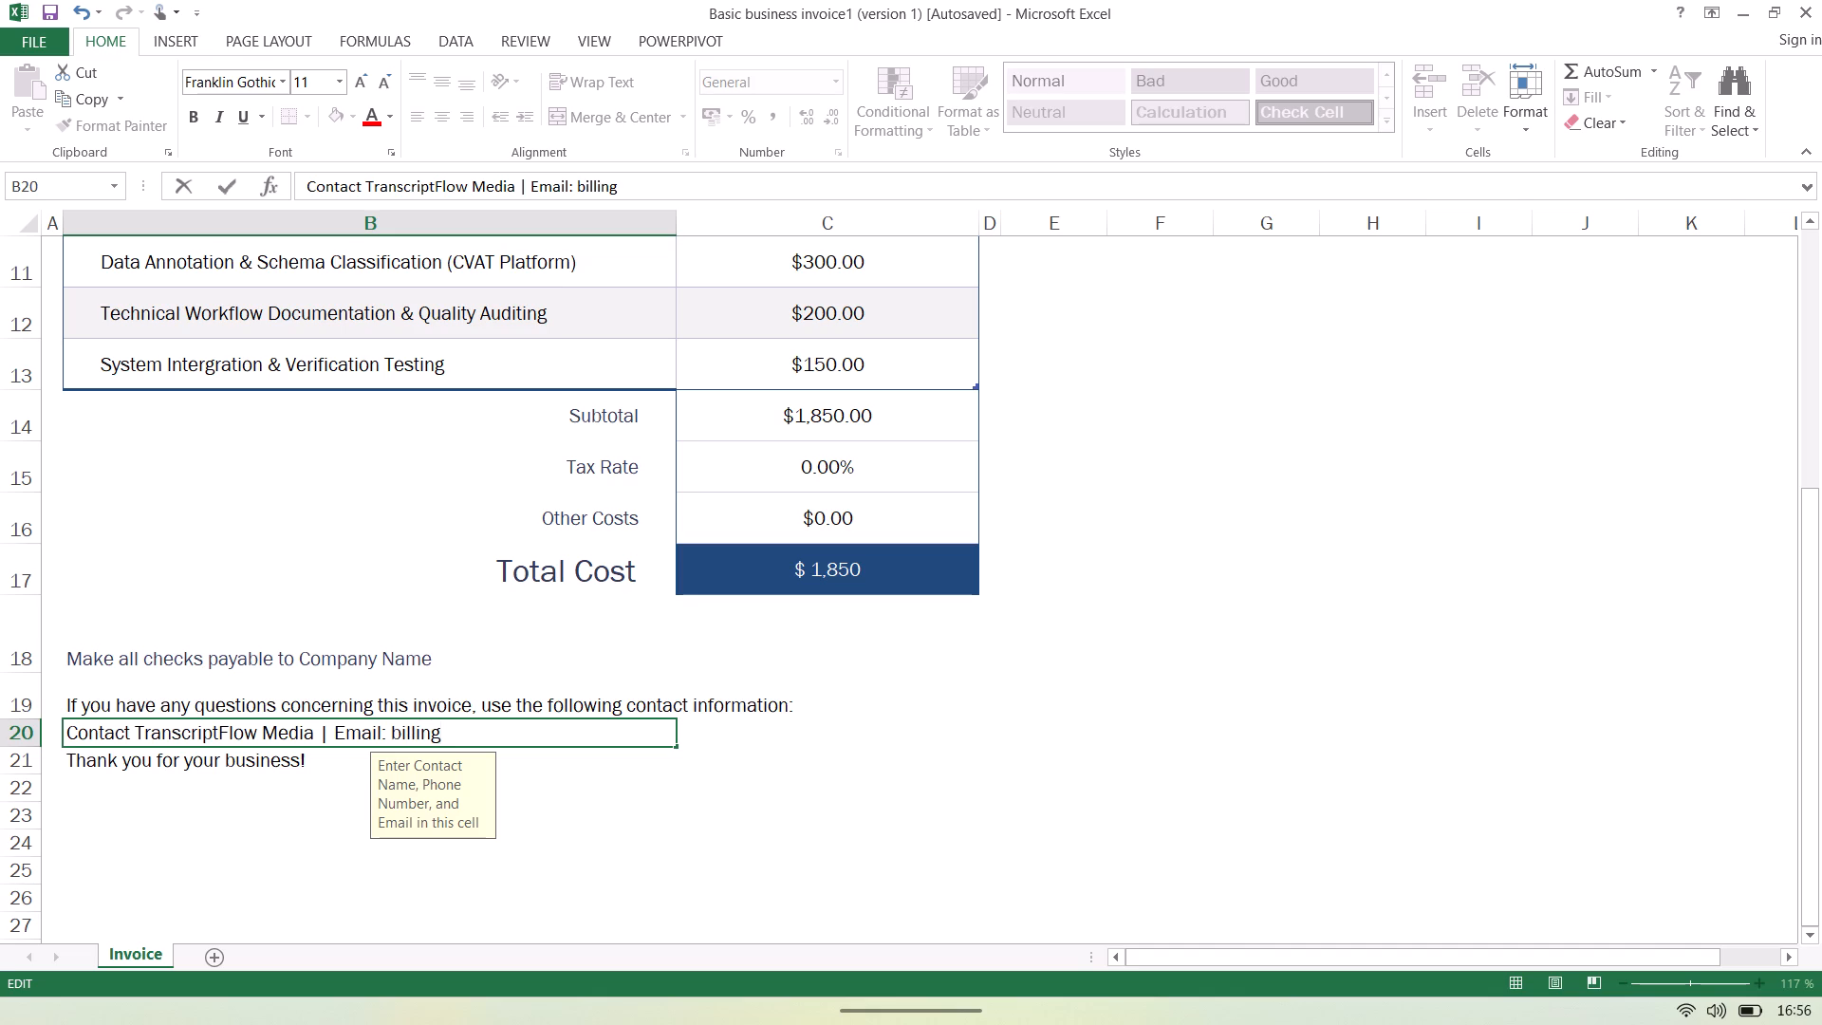
Complete the billing email address in cell B20 with the TranscriptFlow domain and commit the entry.
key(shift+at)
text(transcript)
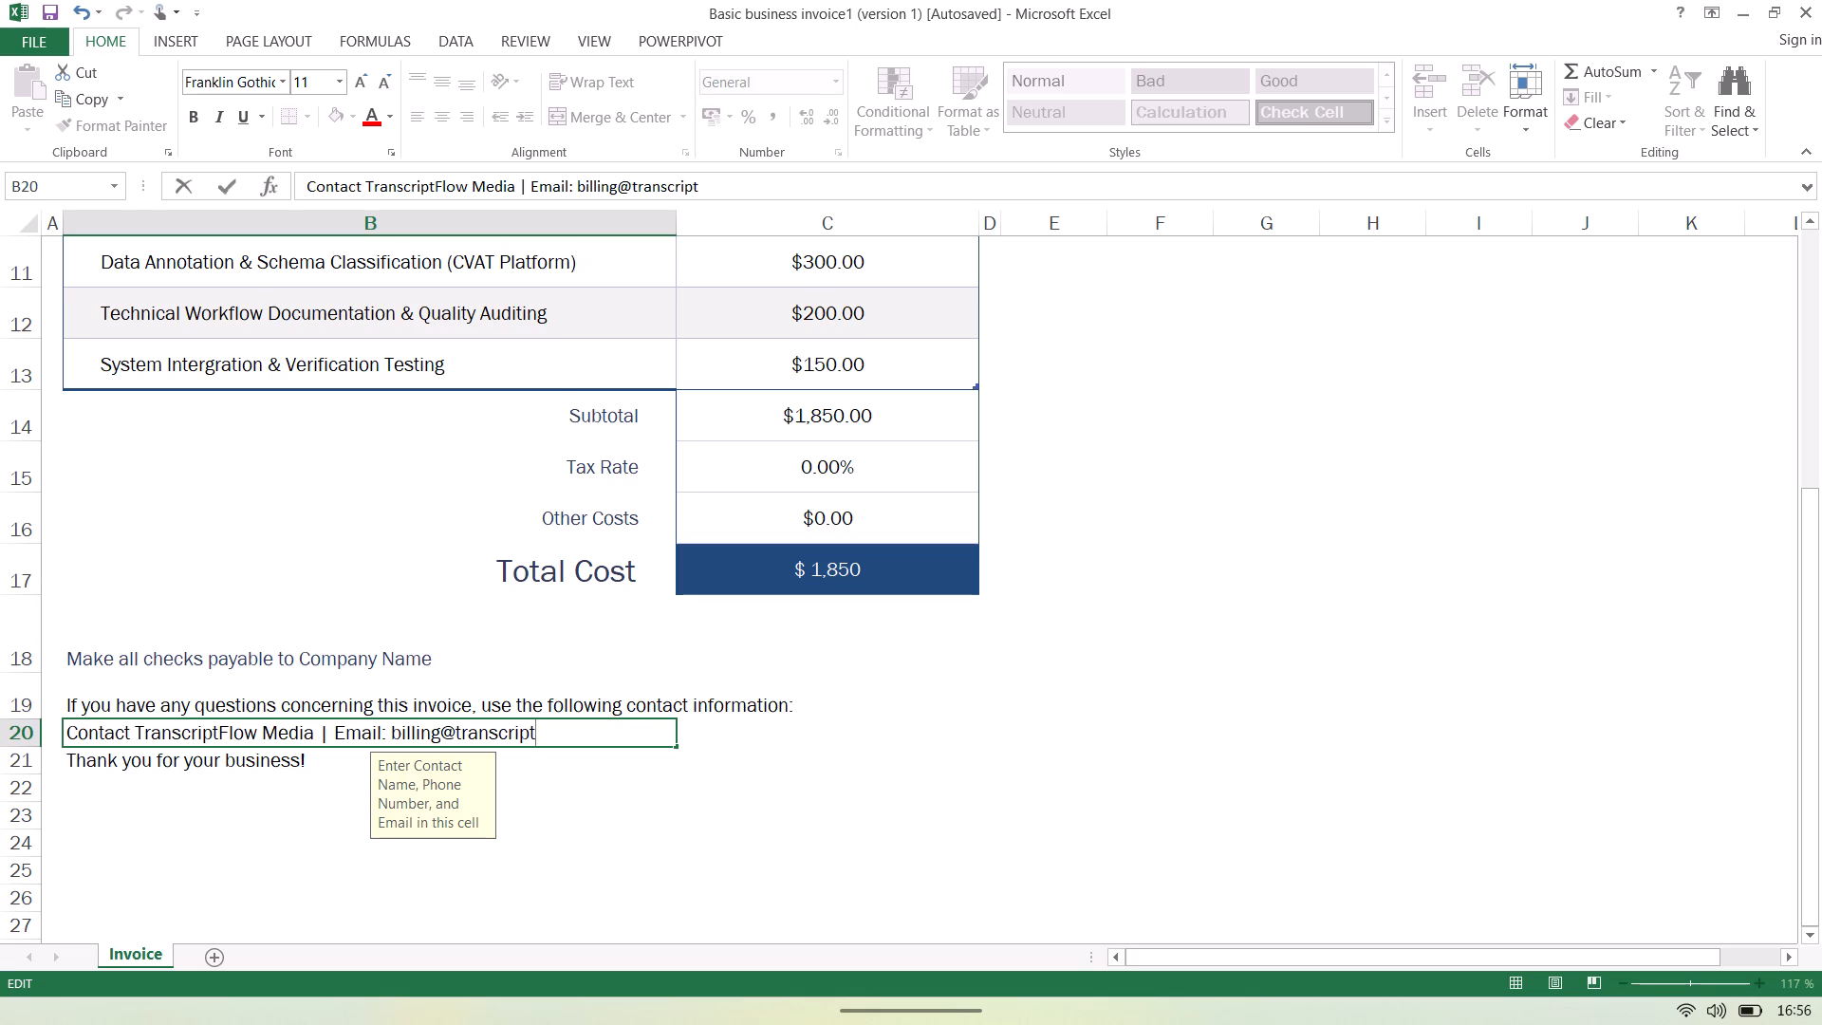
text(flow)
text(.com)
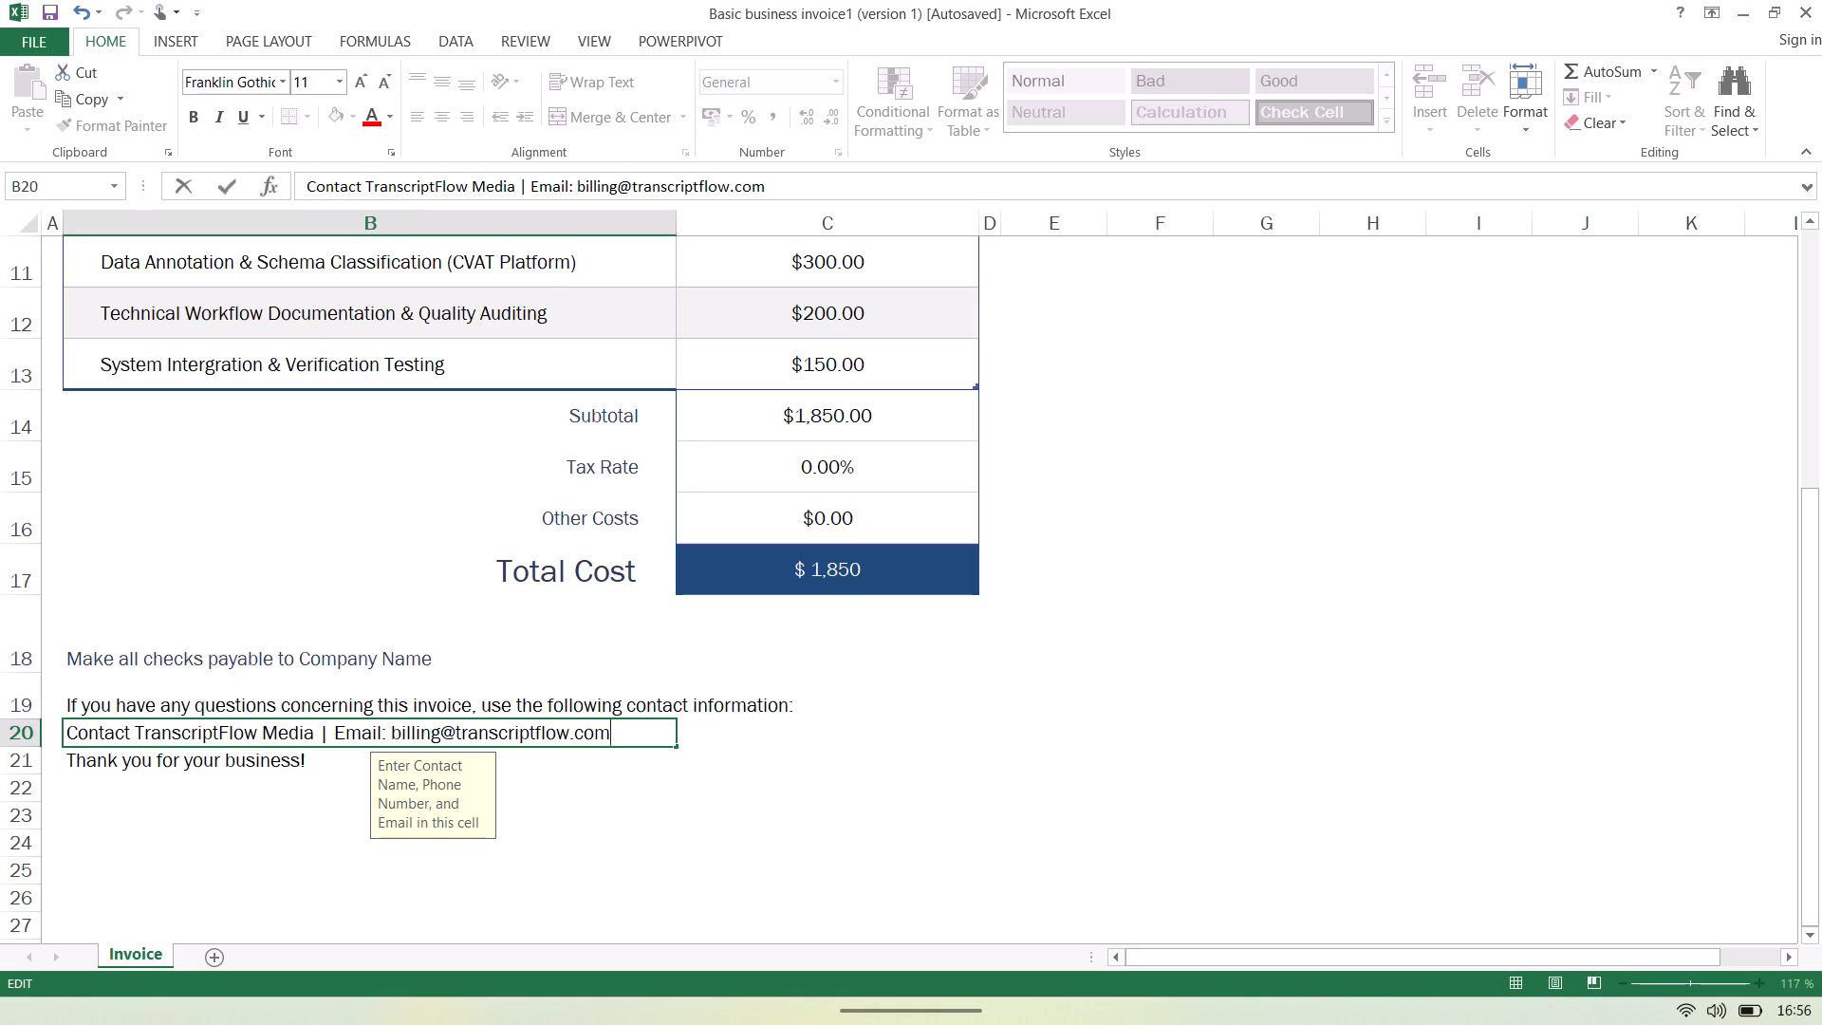
click(331, 800)
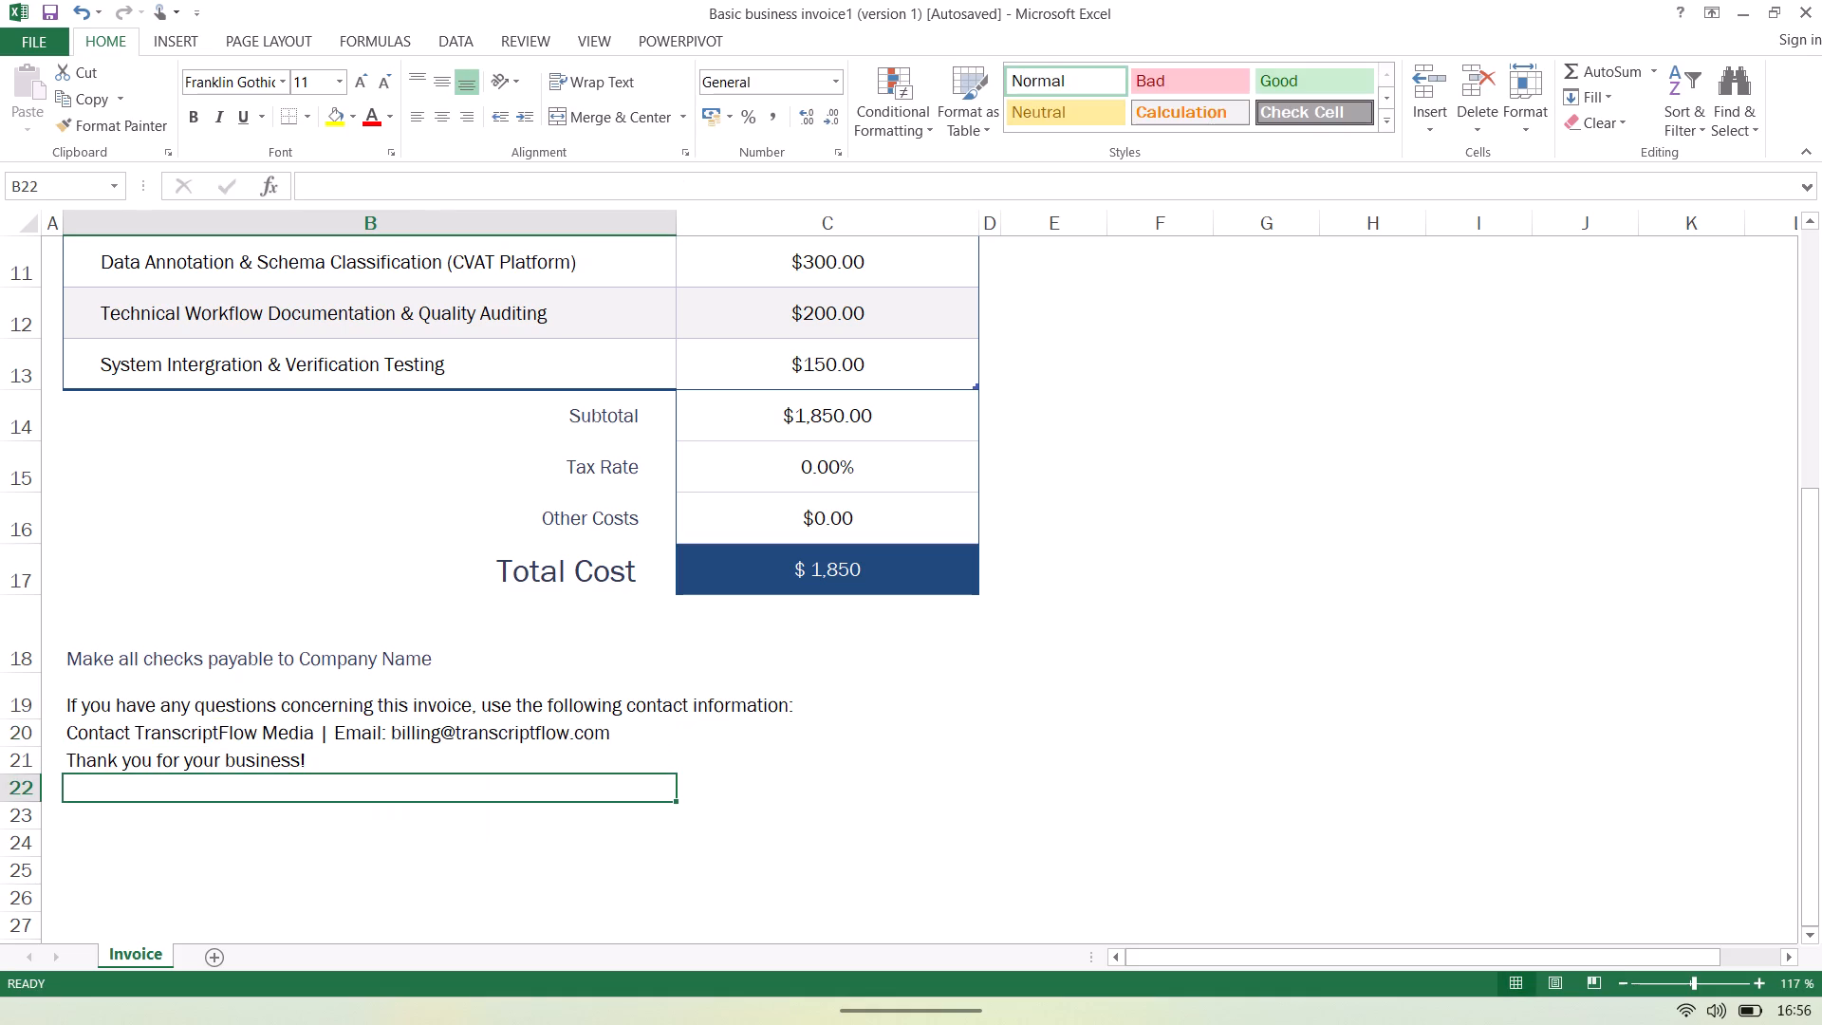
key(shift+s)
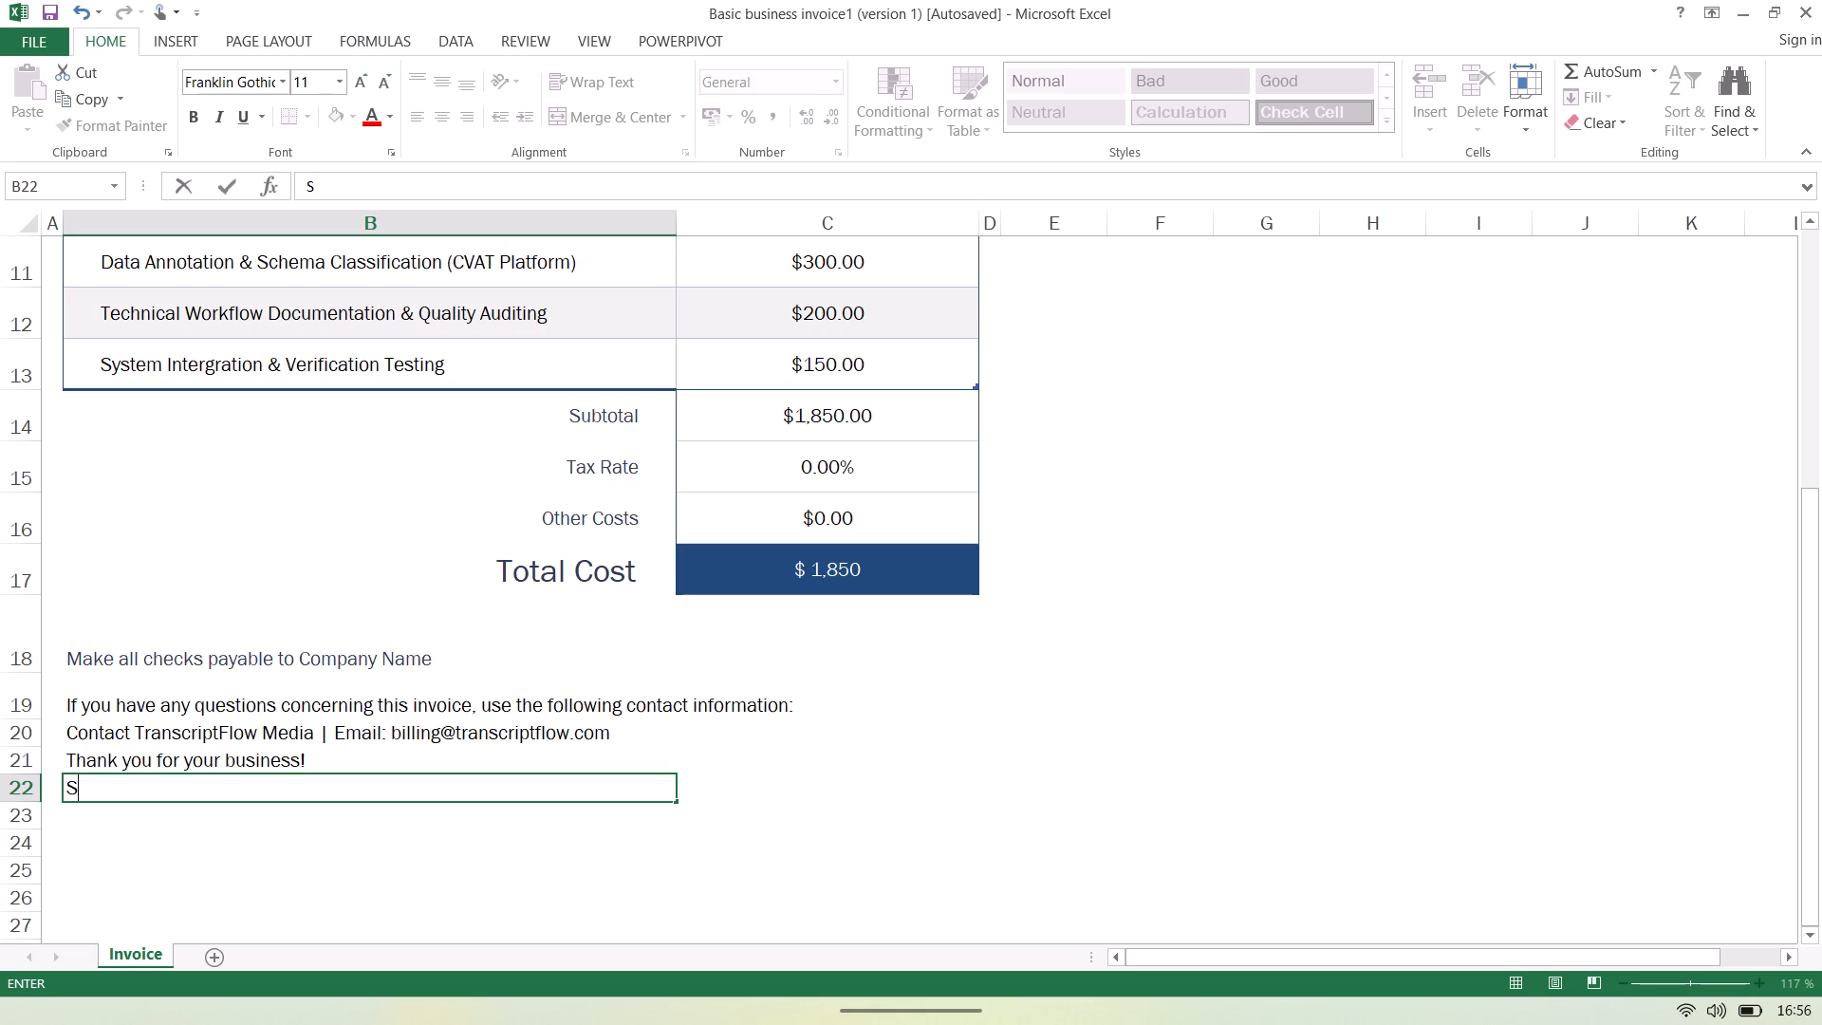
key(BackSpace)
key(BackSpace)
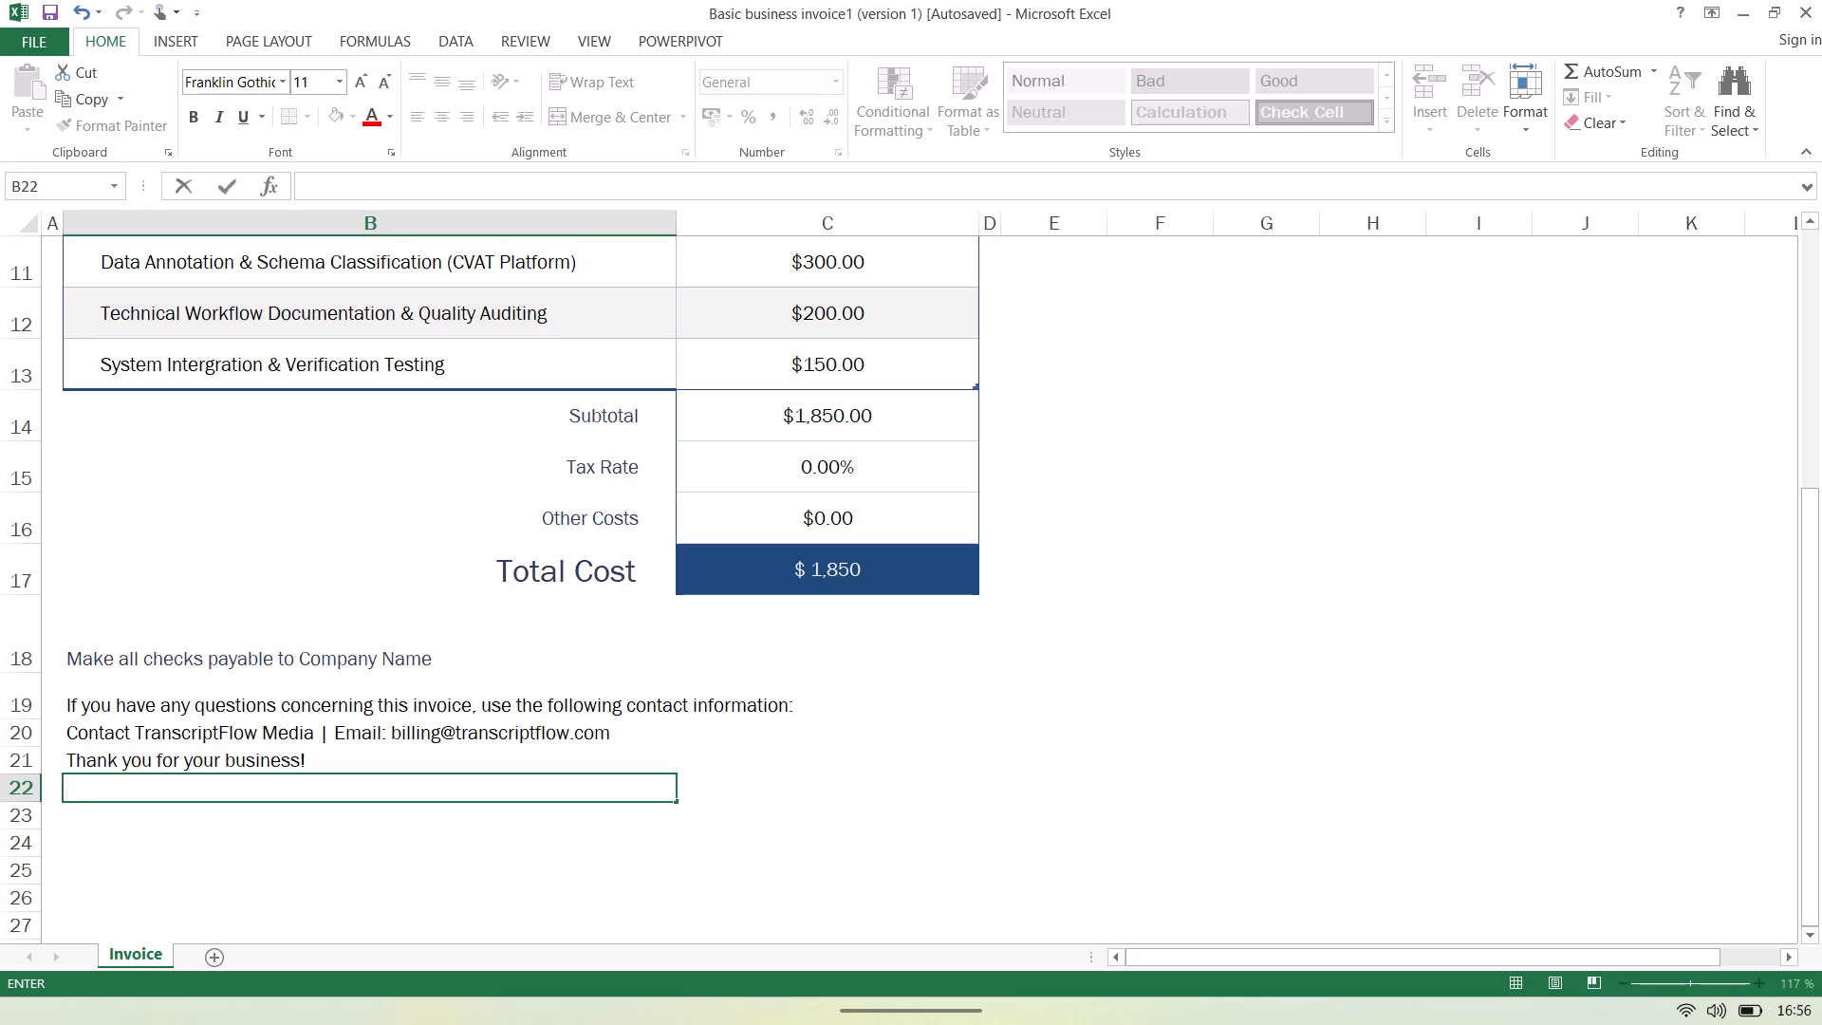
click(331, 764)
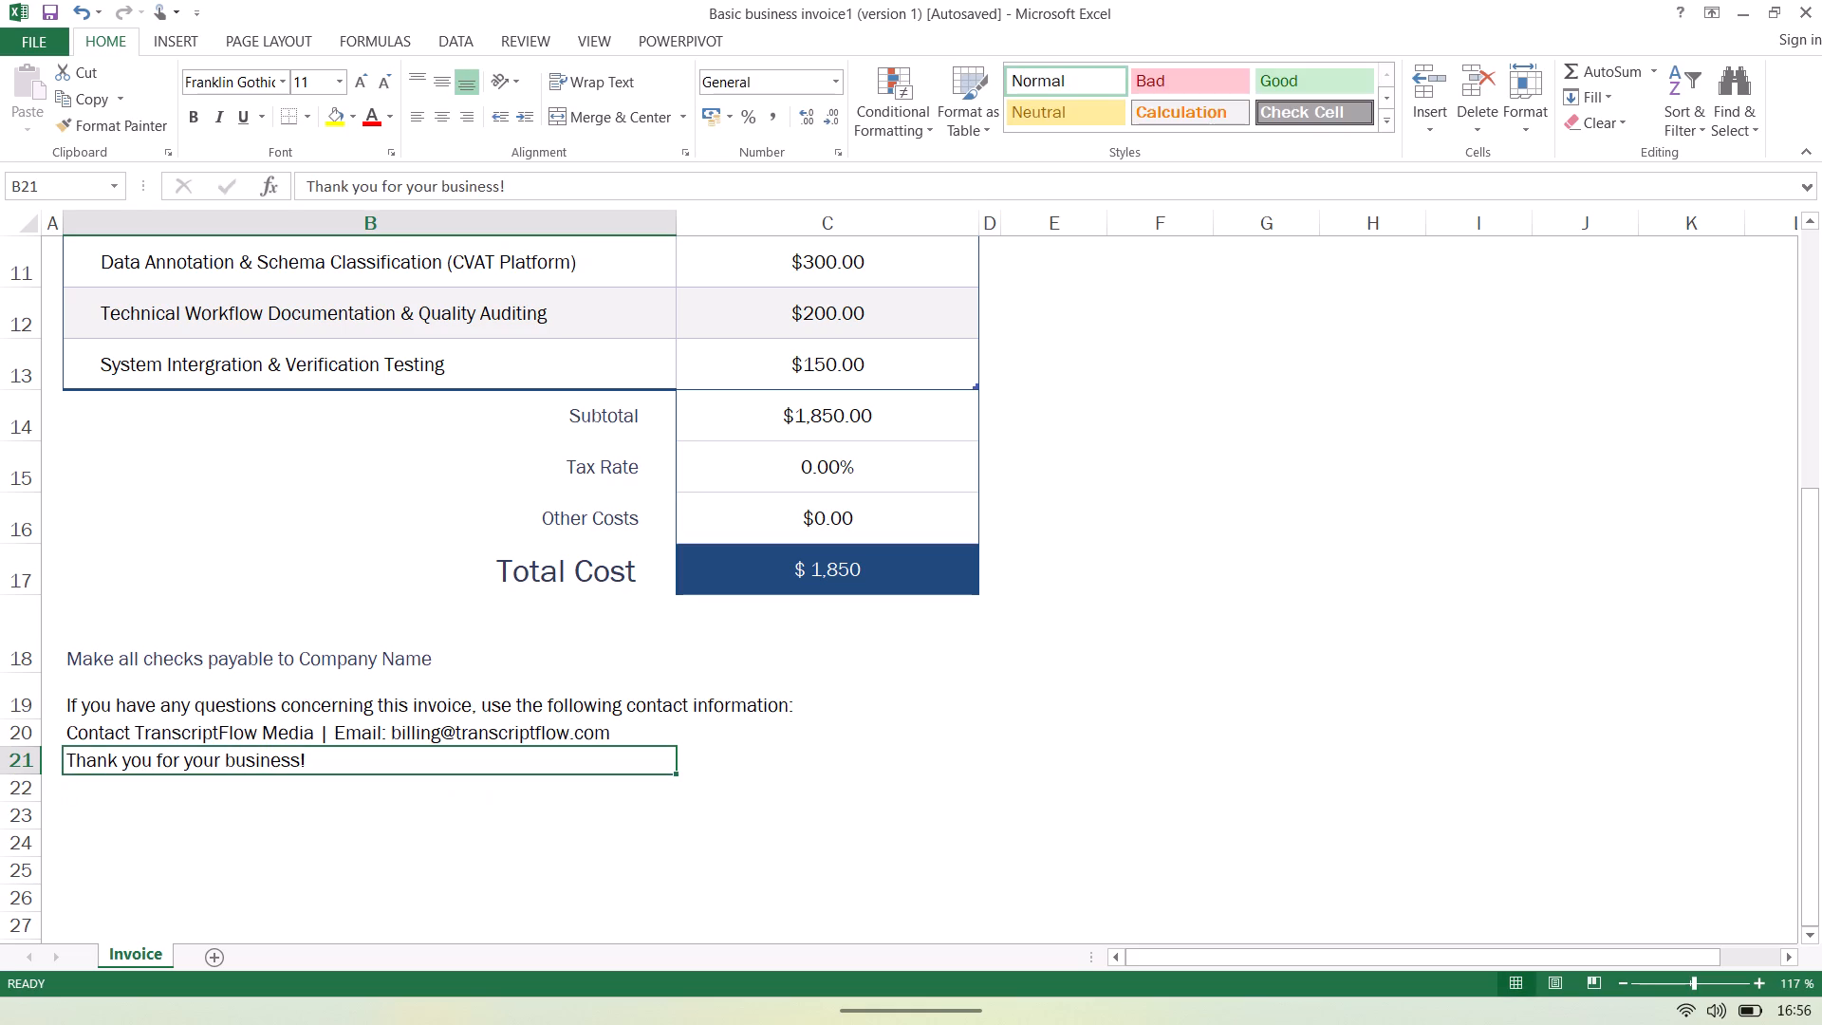
Save the workbook in the Documents folder as an Excel Workbook under the suggested name "Basic business invoice1 (Autosaved)".
key(ctrl+s)
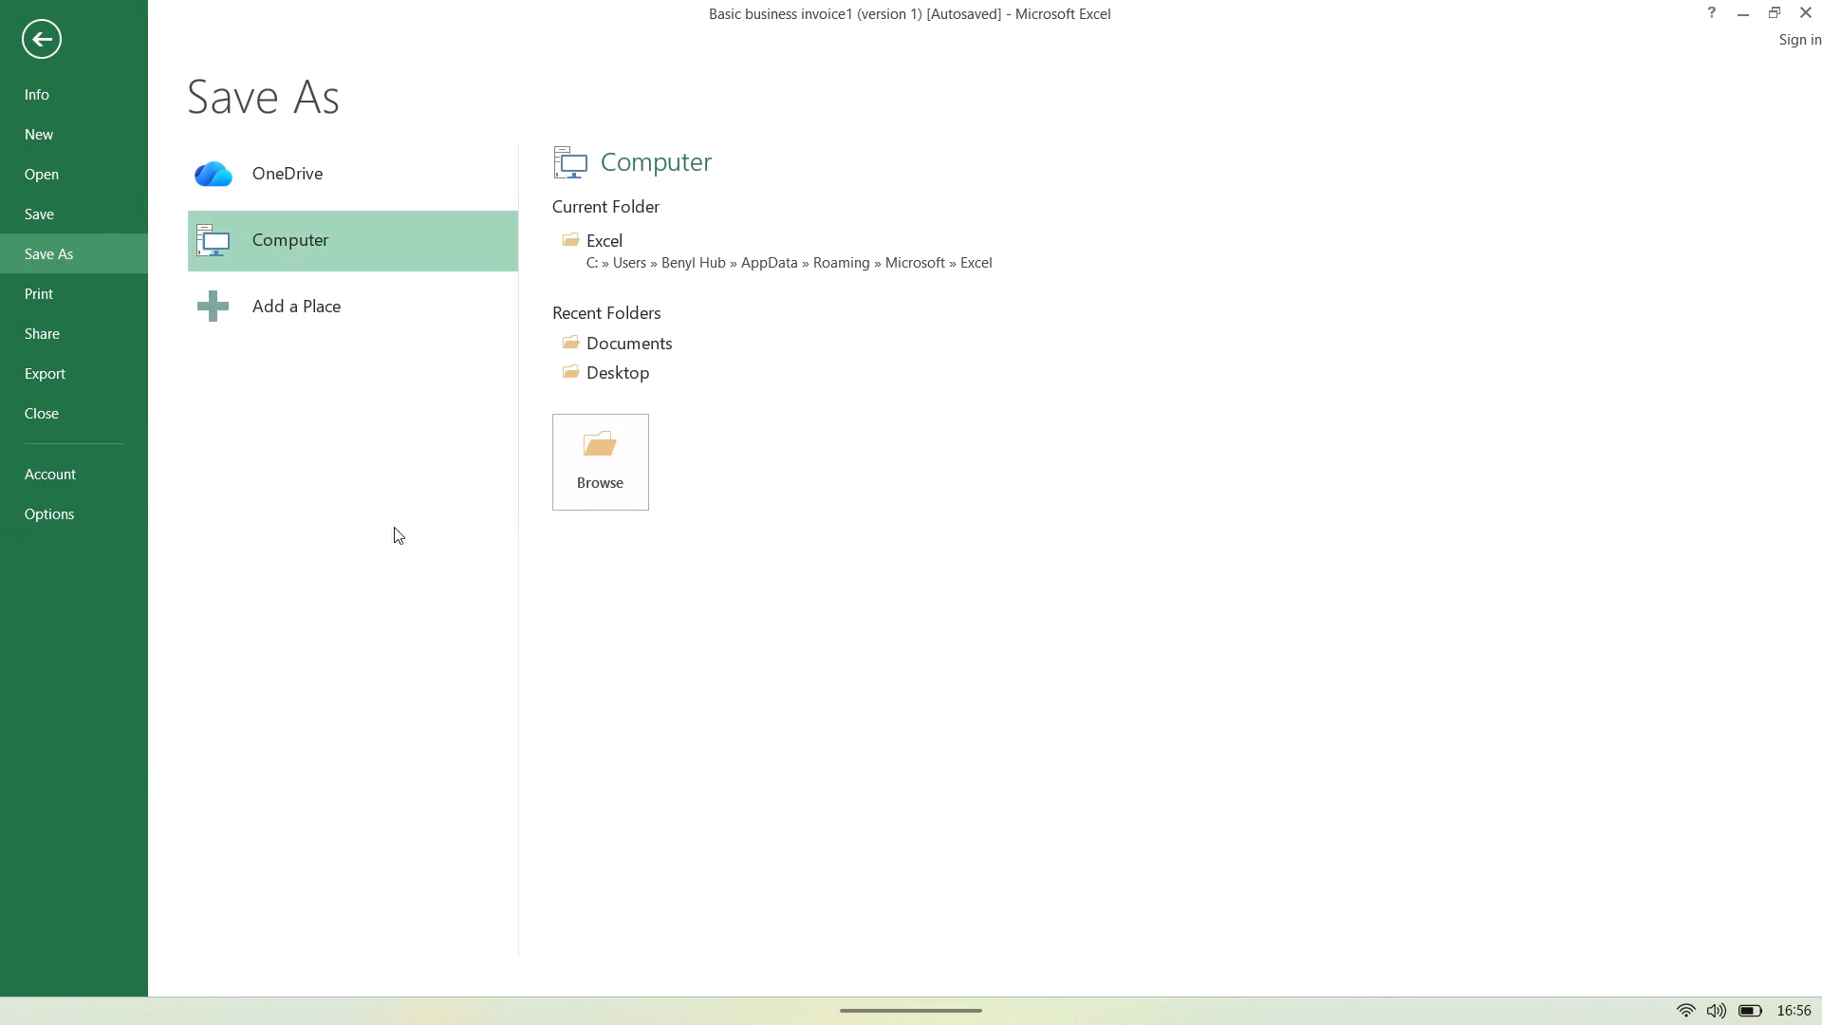
click(645, 368)
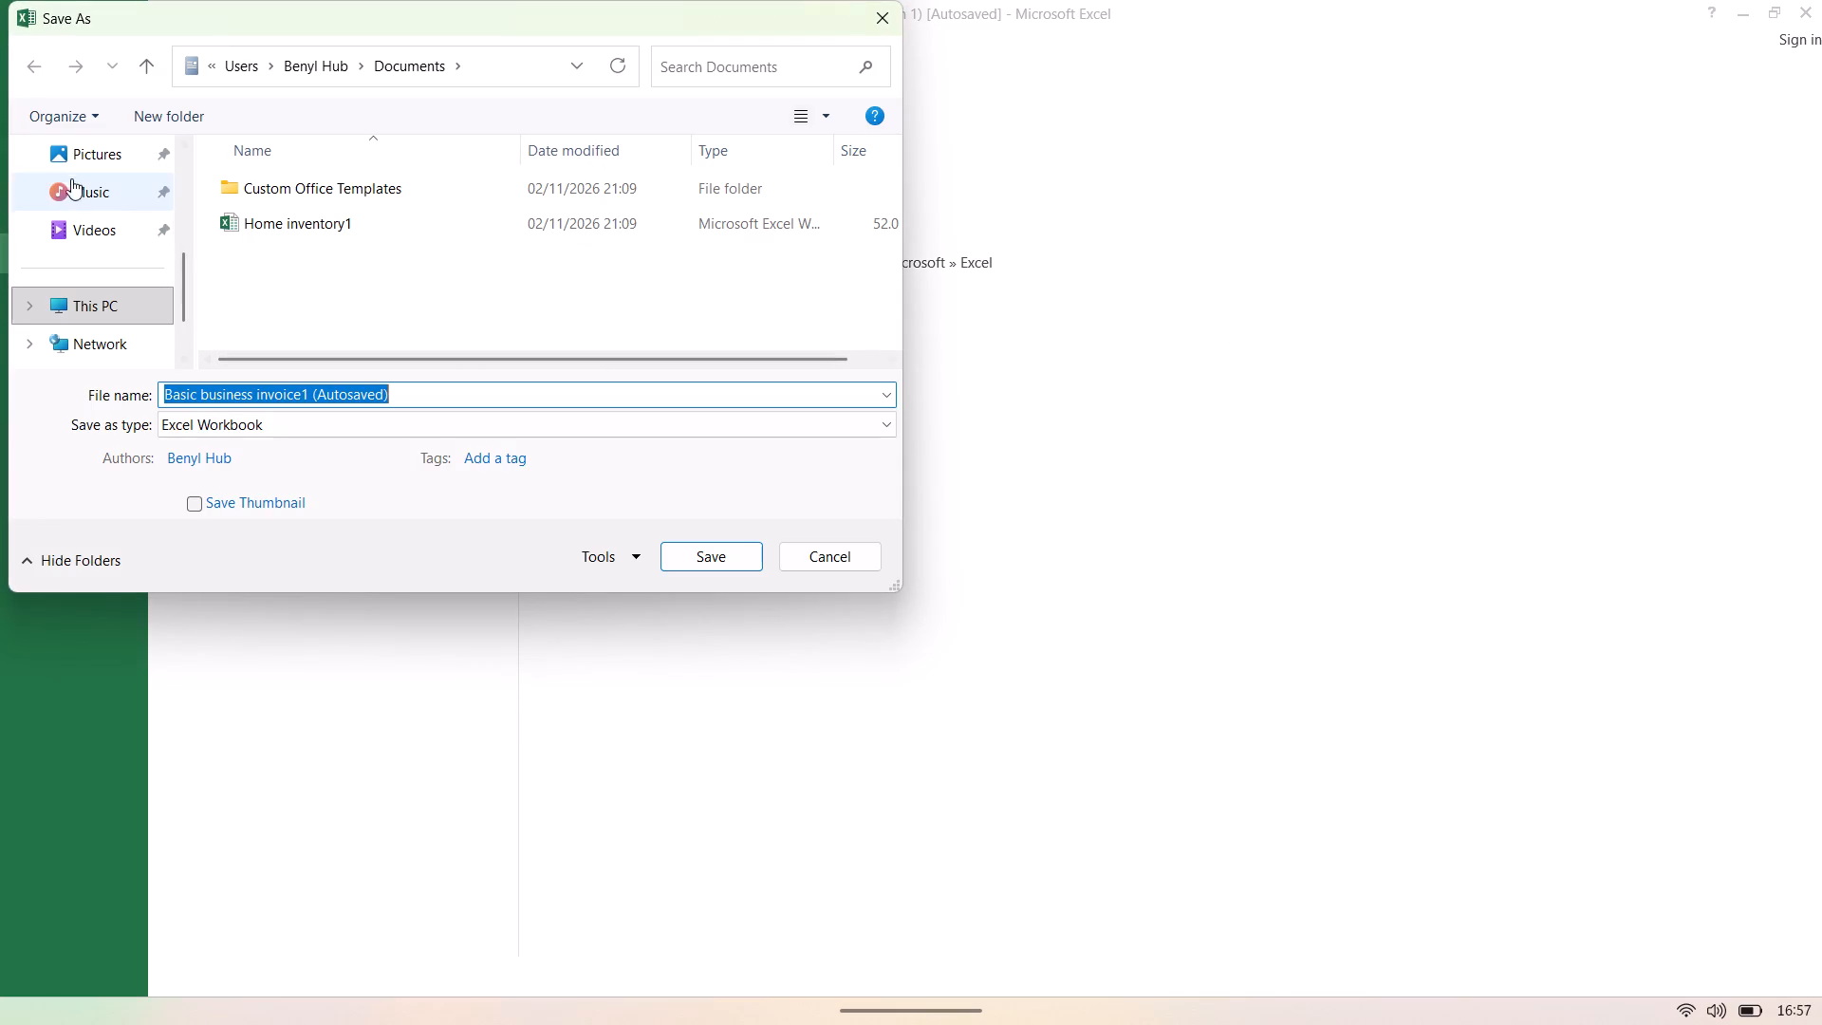
click(139, 55)
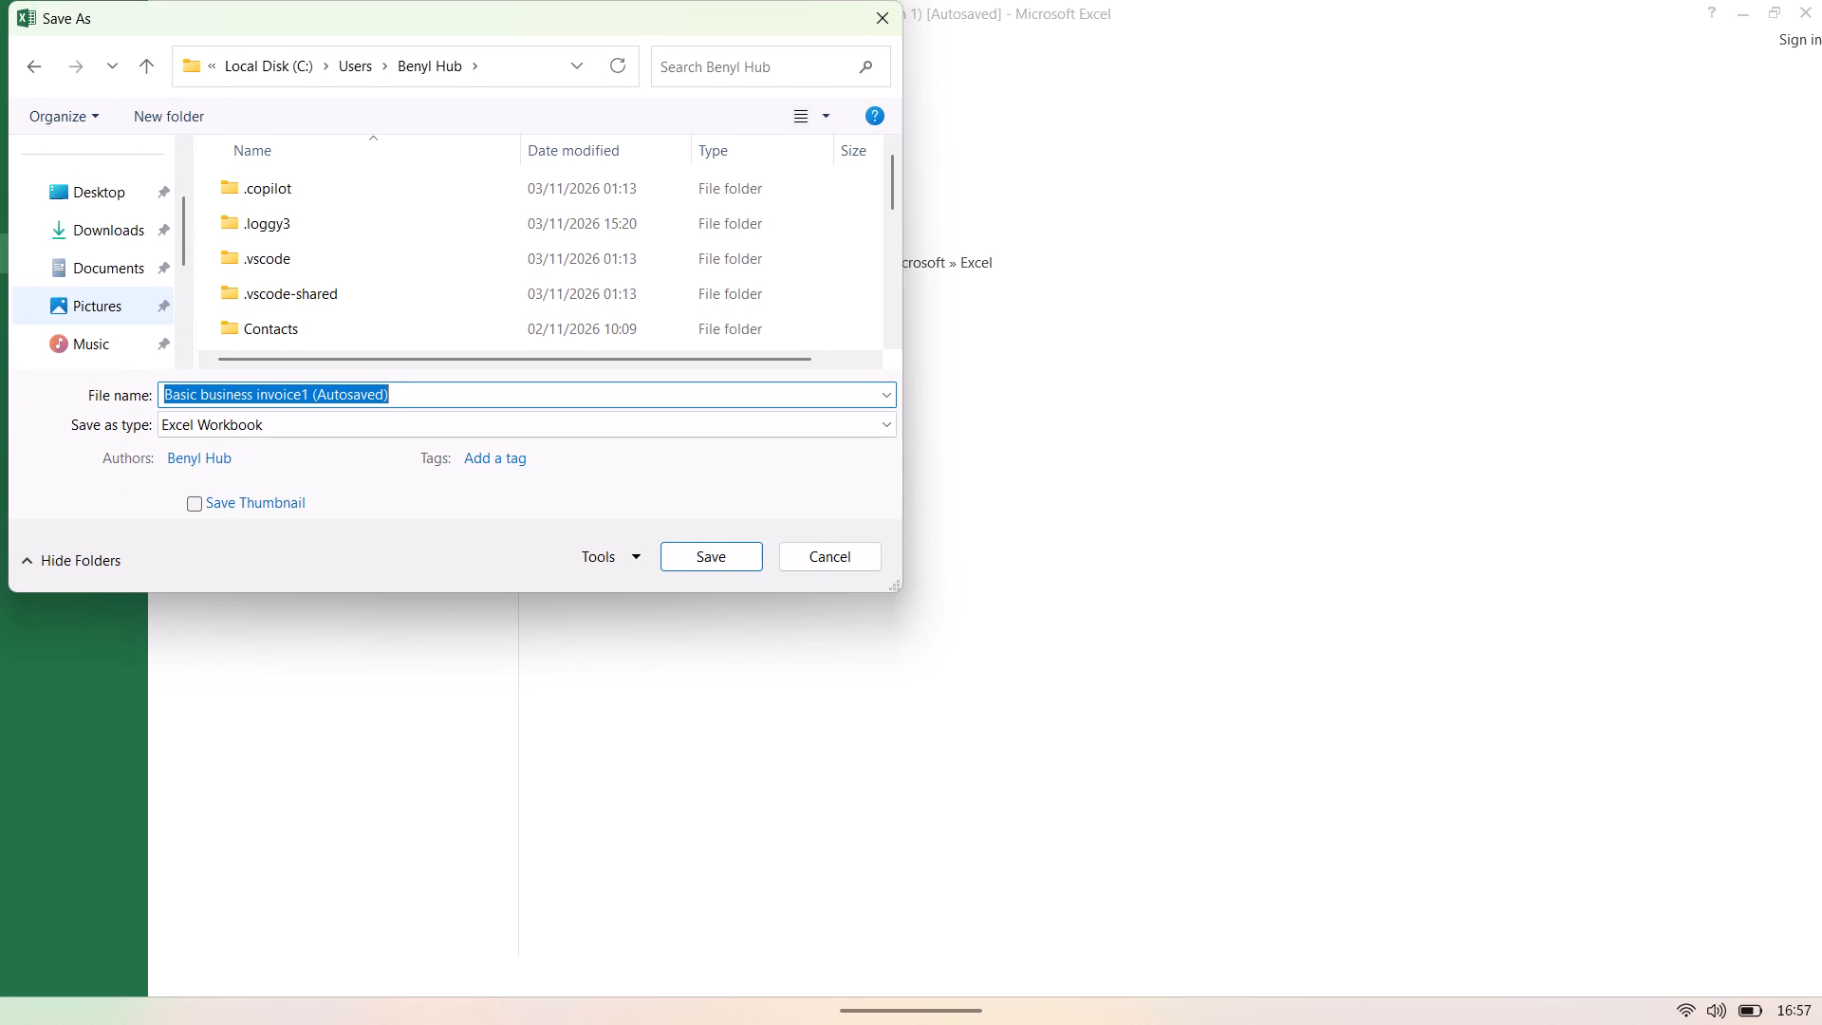
click(116, 266)
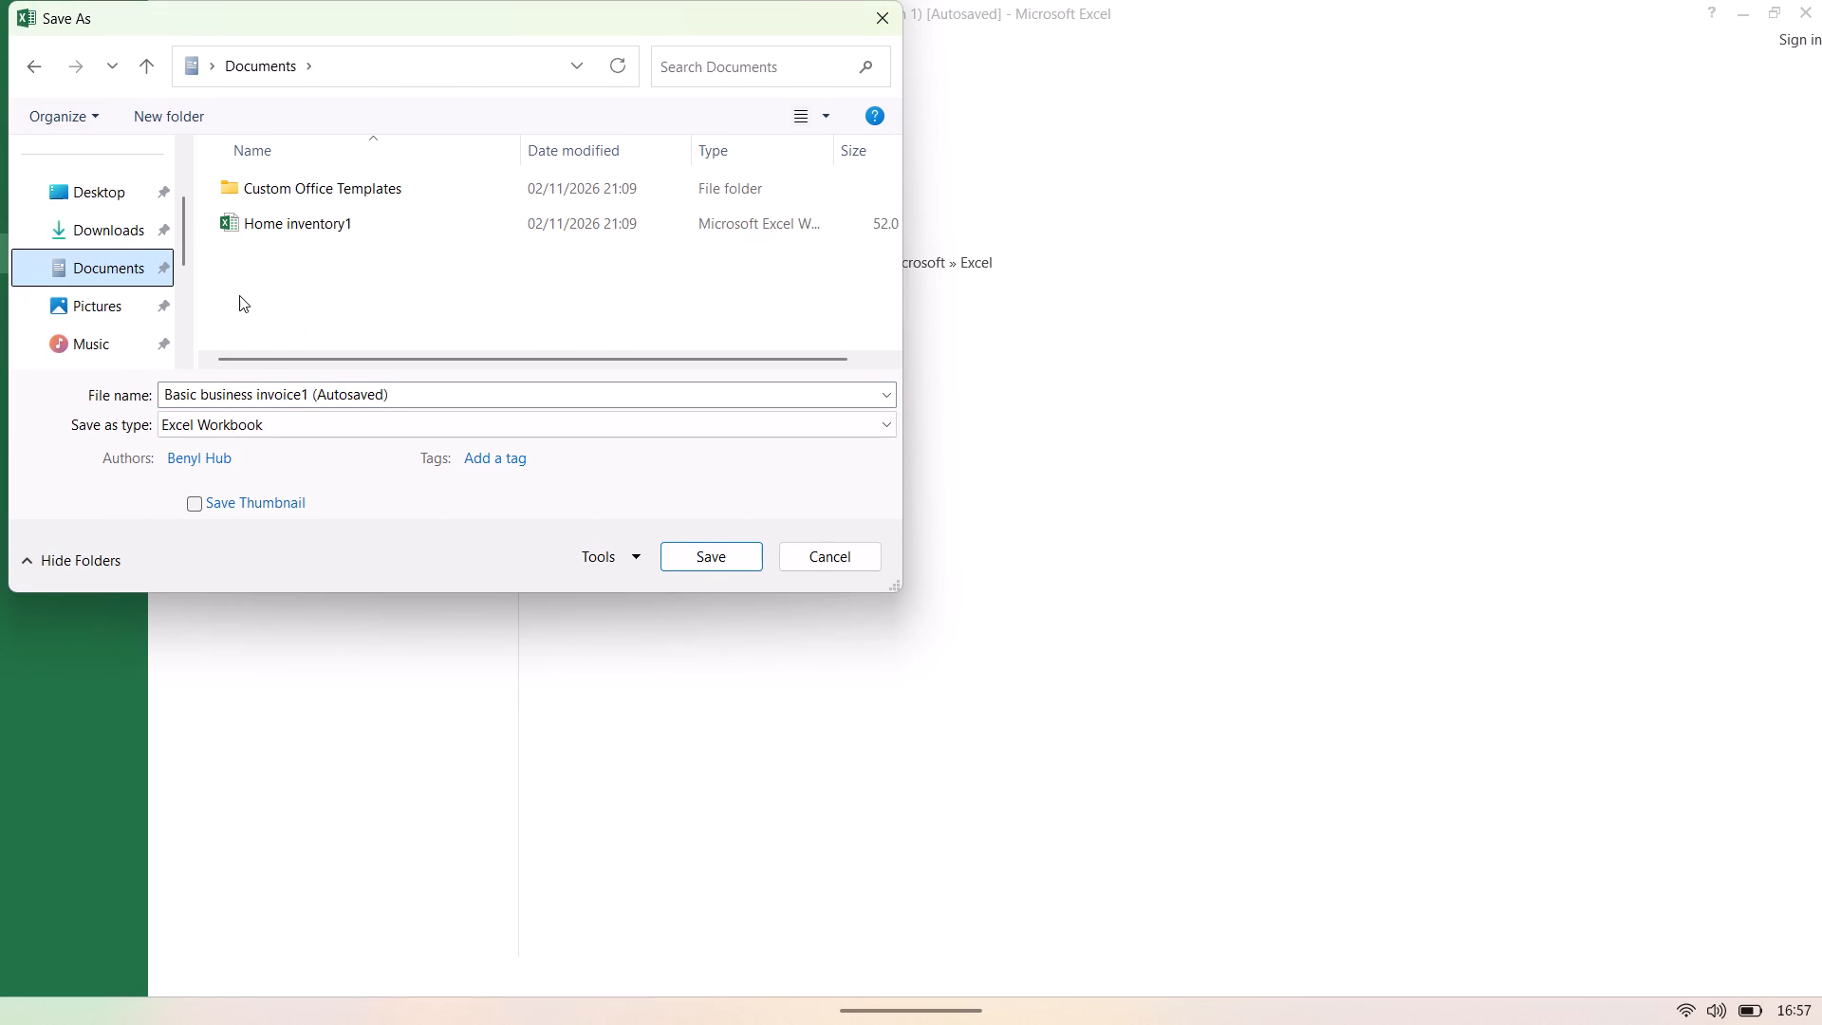
click(294, 281)
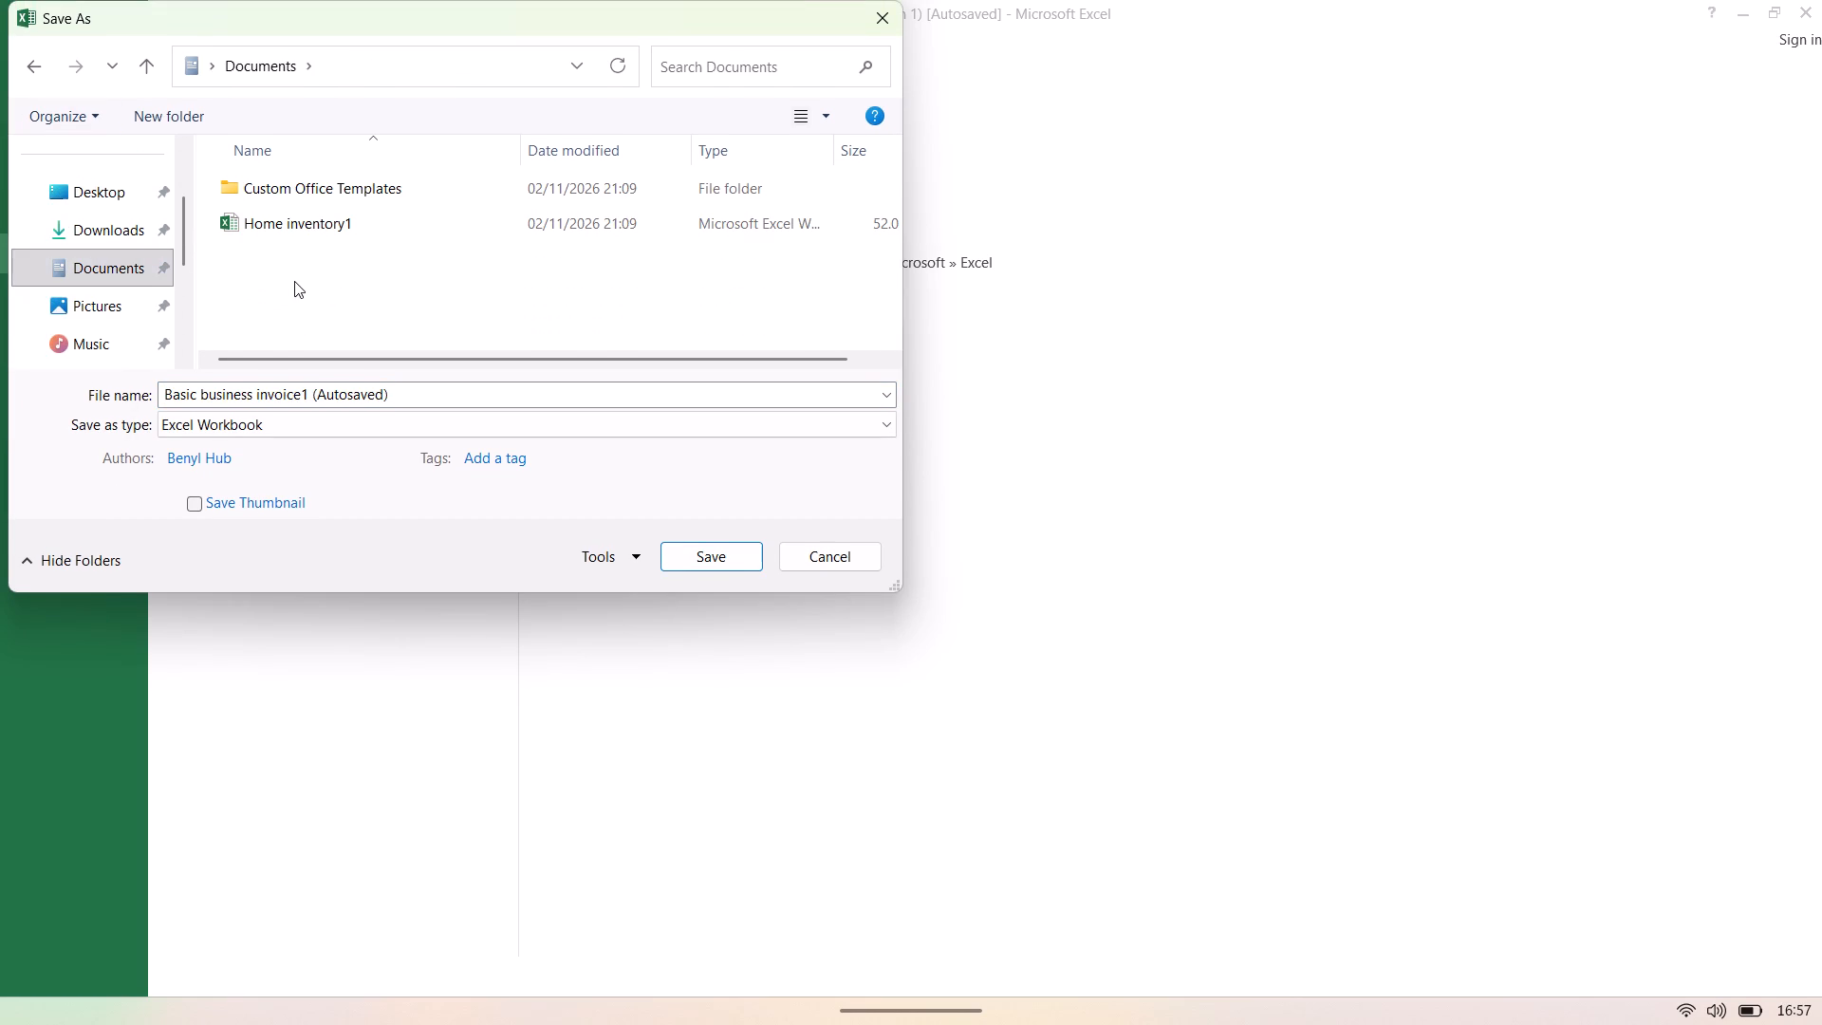
click(343, 432)
click(343, 432)
click(343, 432)
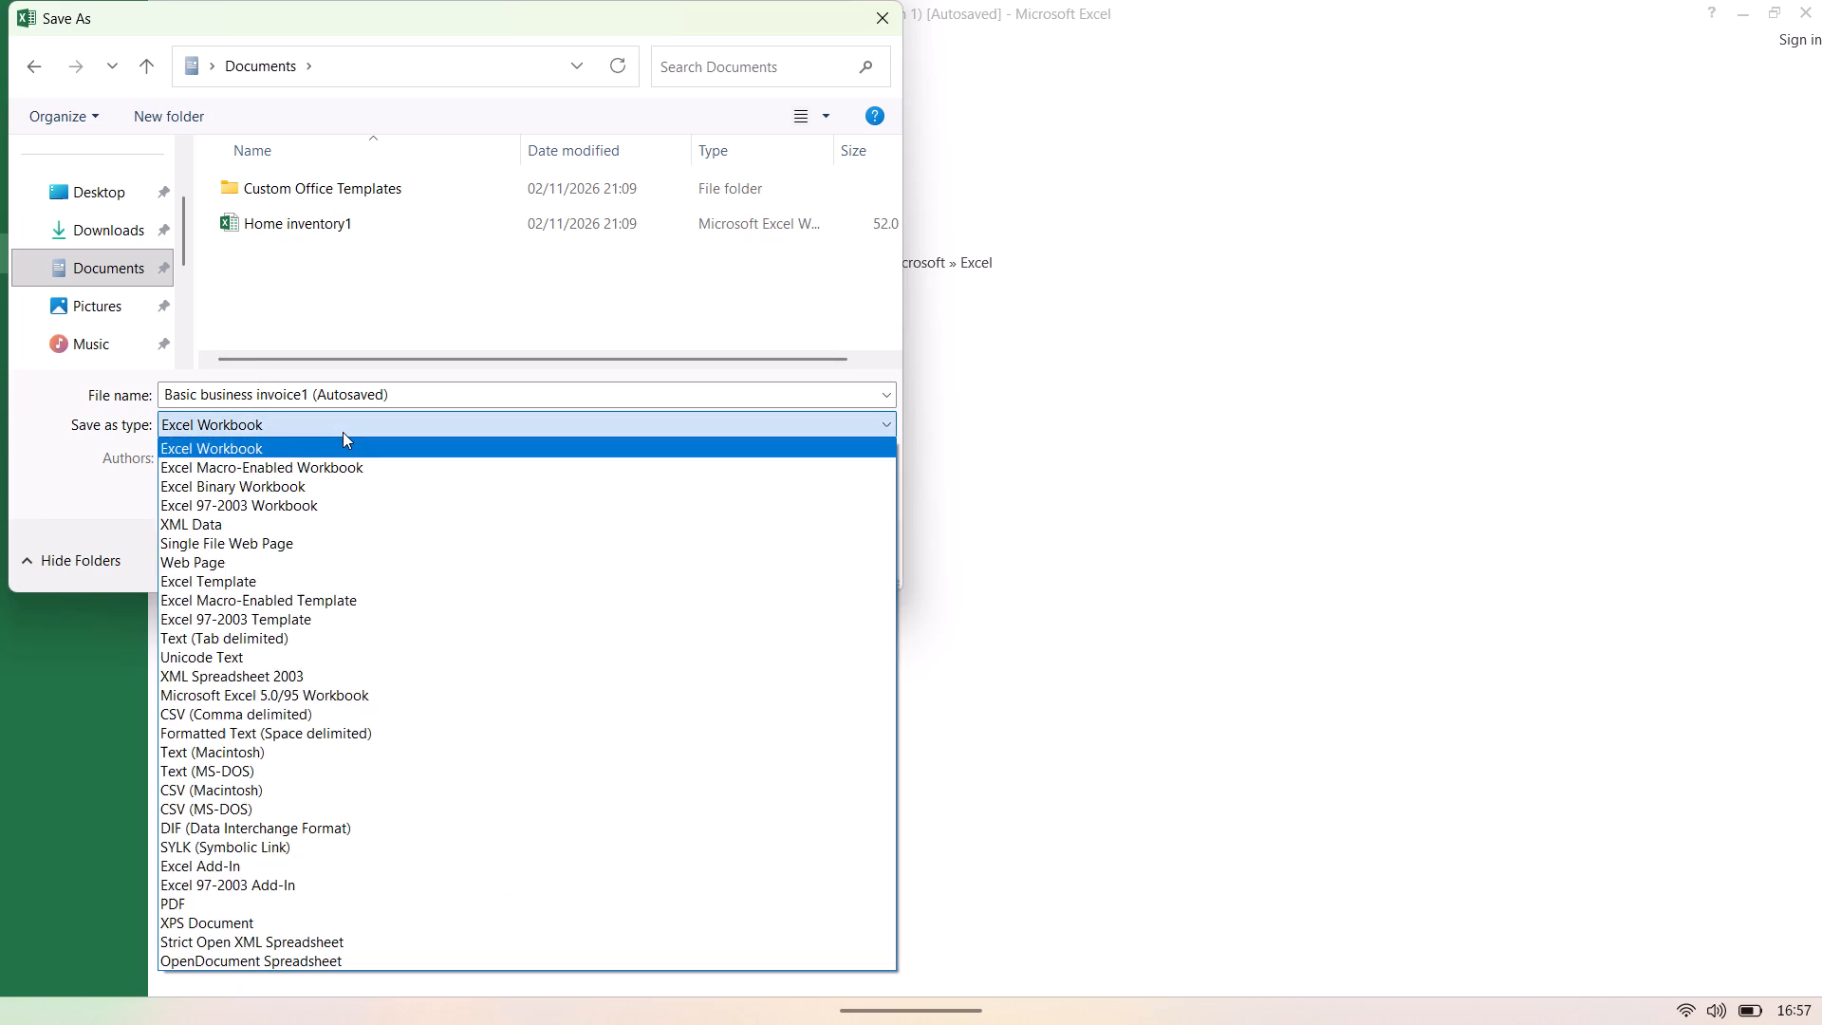
click(343, 432)
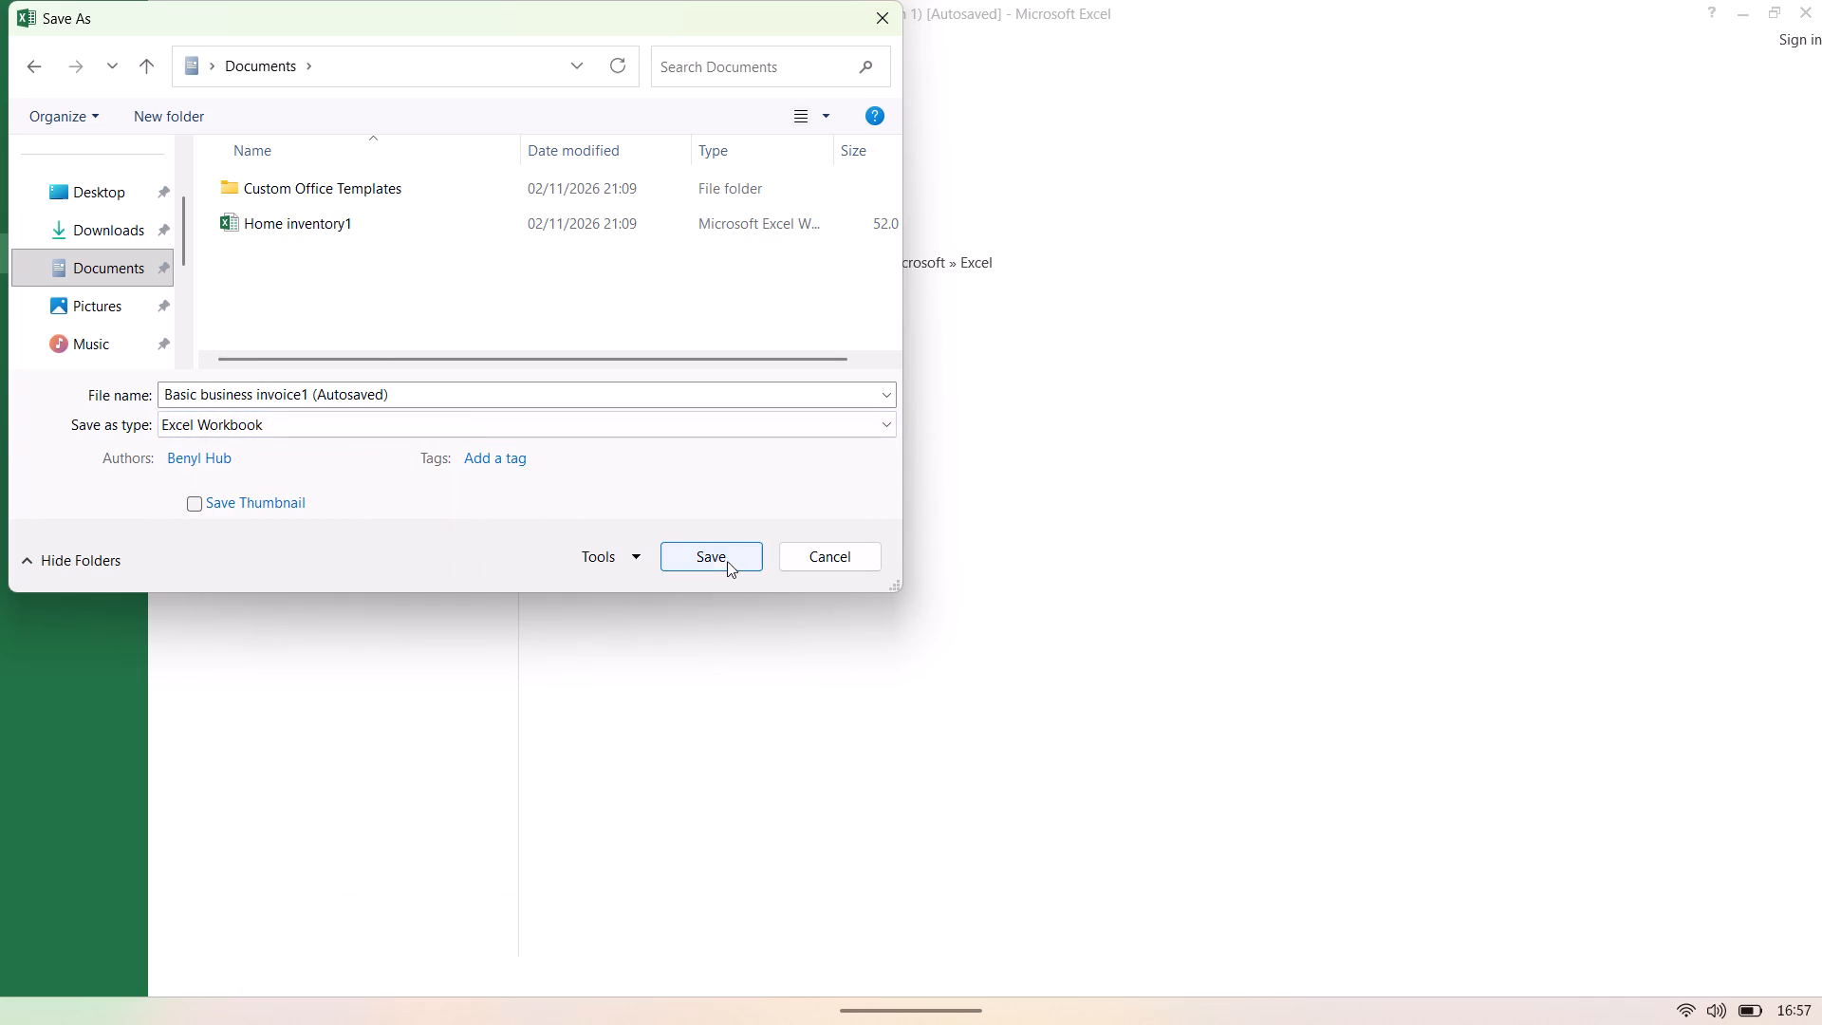
click(261, 253)
click(729, 556)
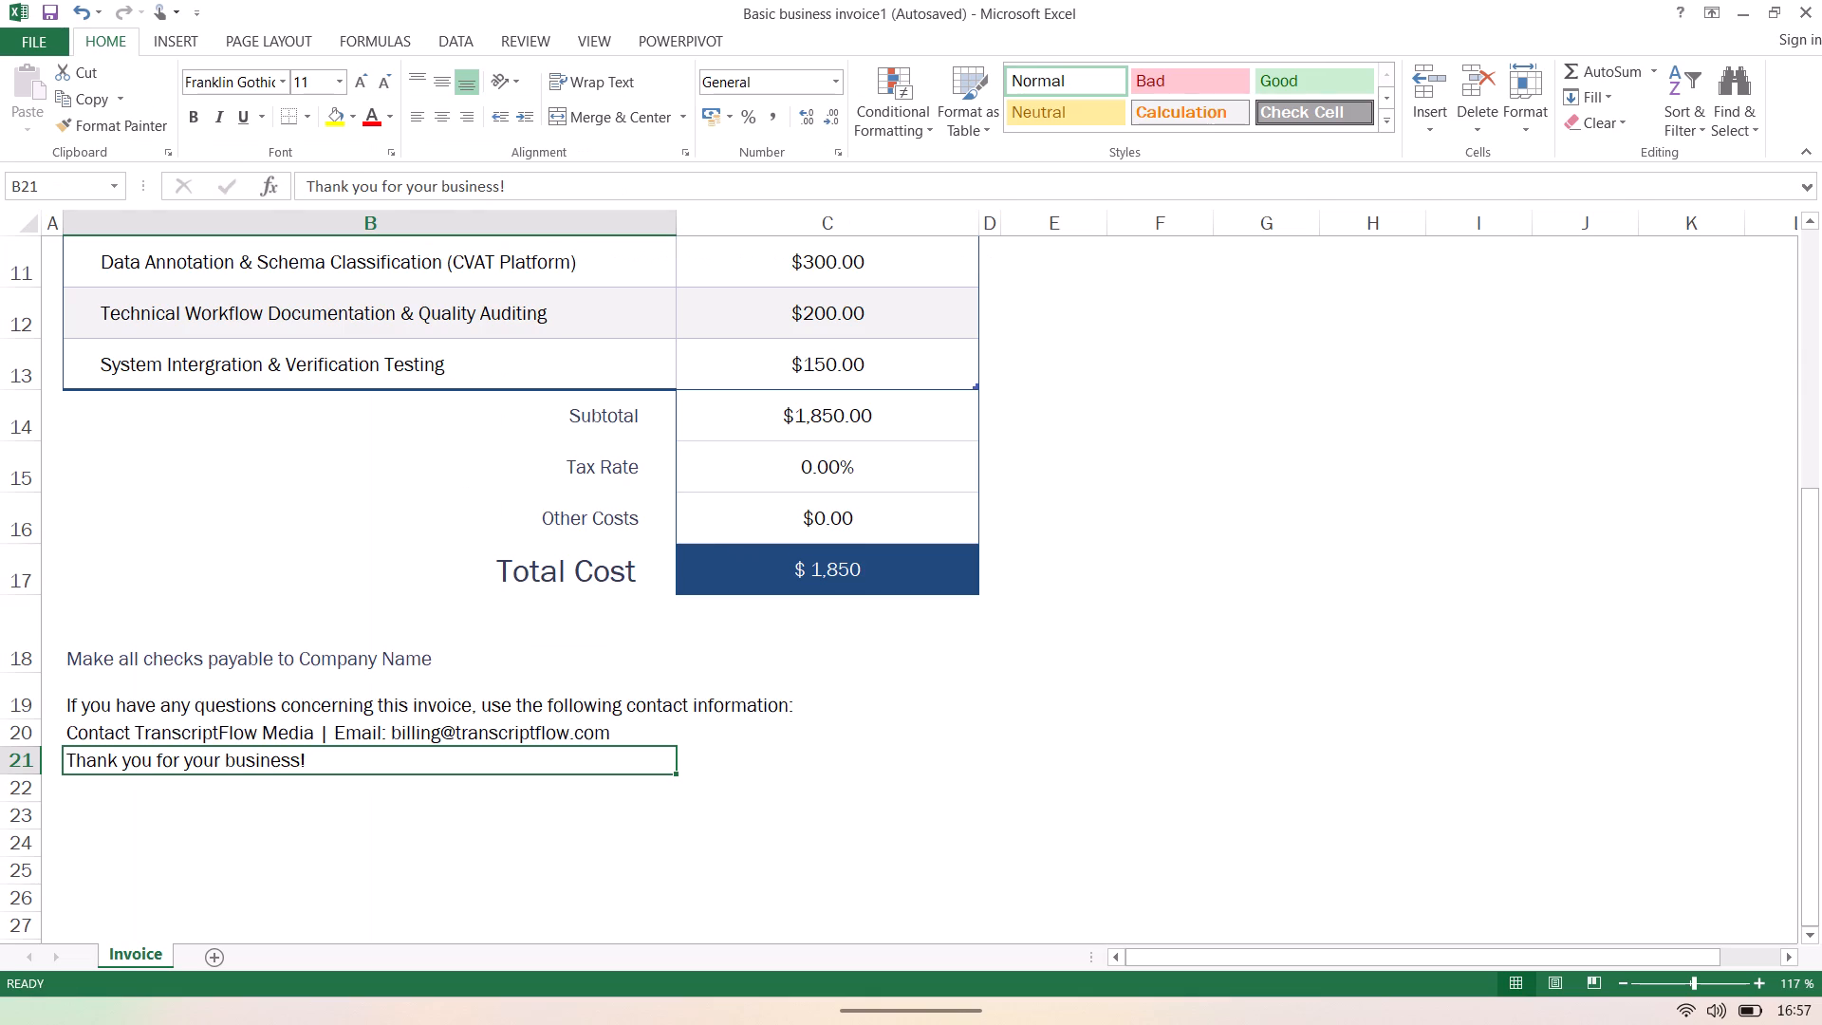